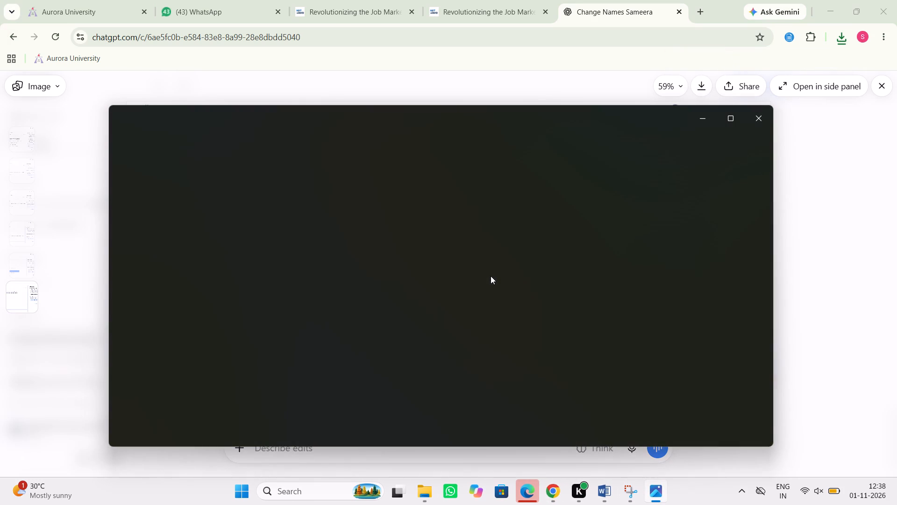
key(ctrl+c)
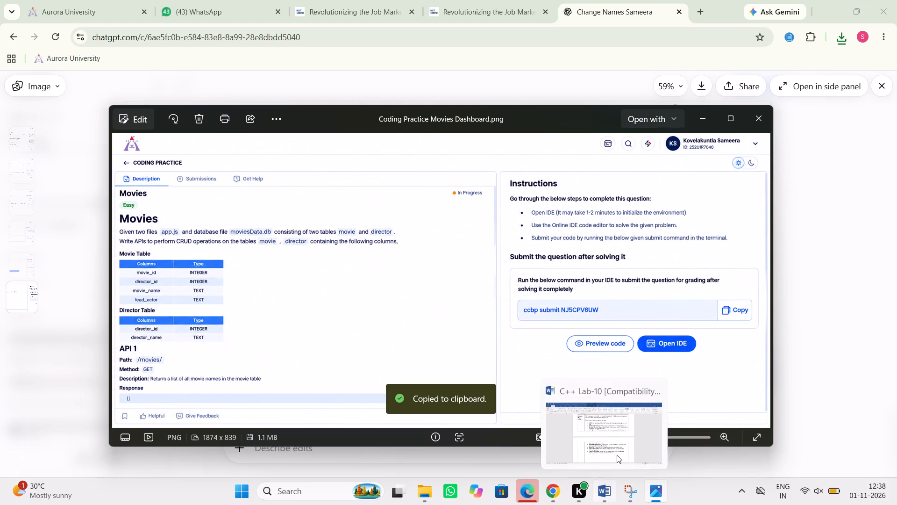
Paste the copied Movies image below the concept bullets in Word's Learning cell and shrink it proportionally to fit the cell width.
click(617, 454)
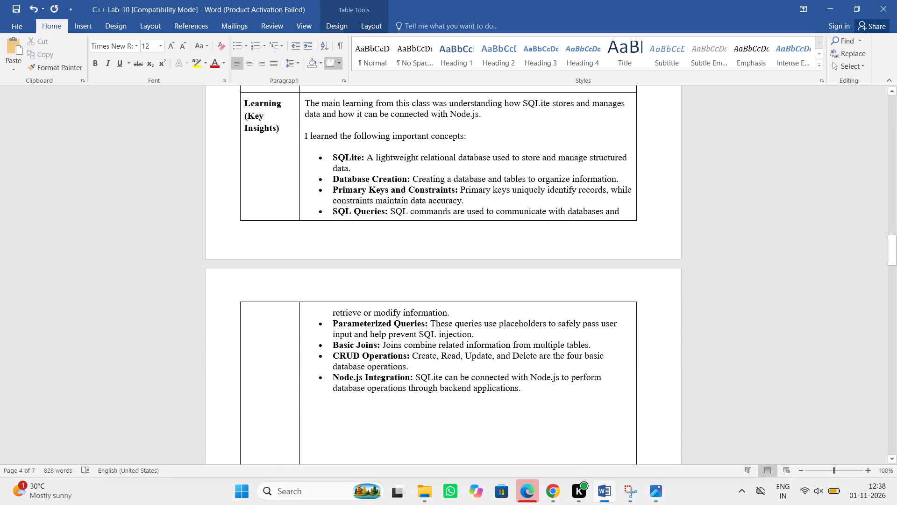
key(ctrl+v)
click(384, 300)
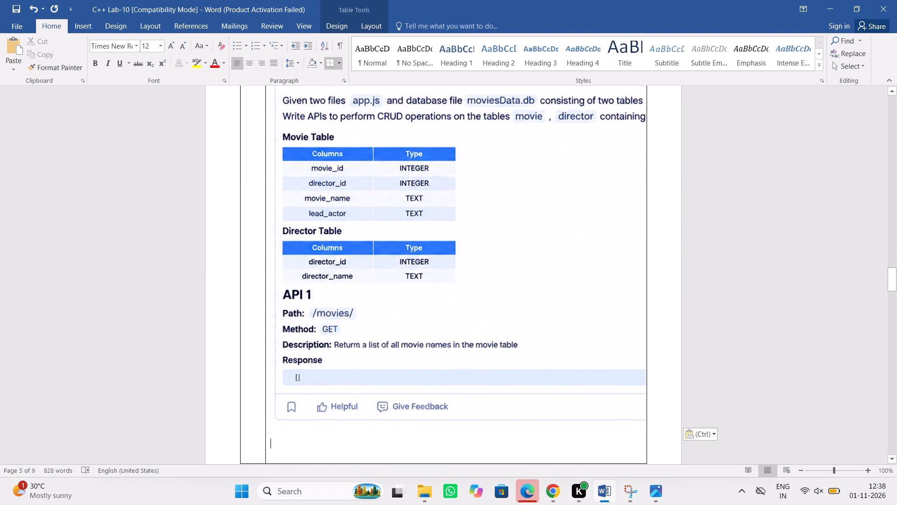
scroll(384, 300, up, 6)
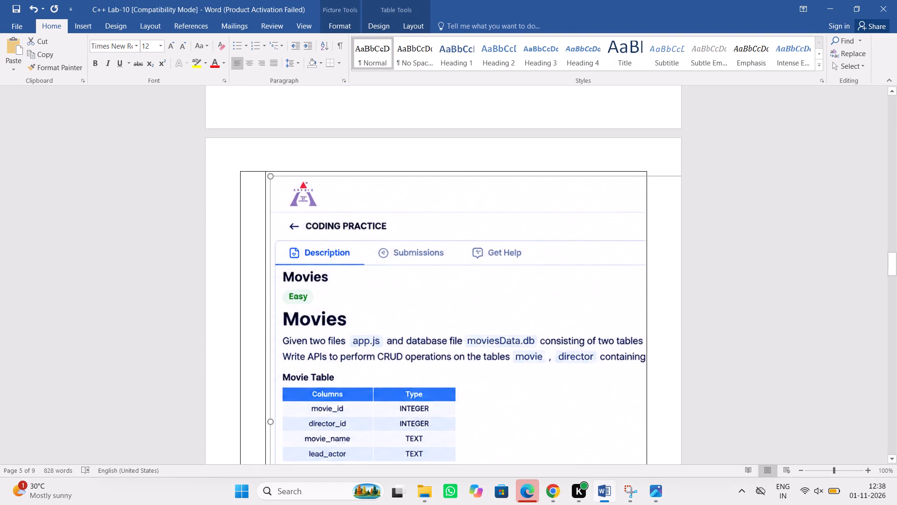
drag(270, 178, 401, 251)
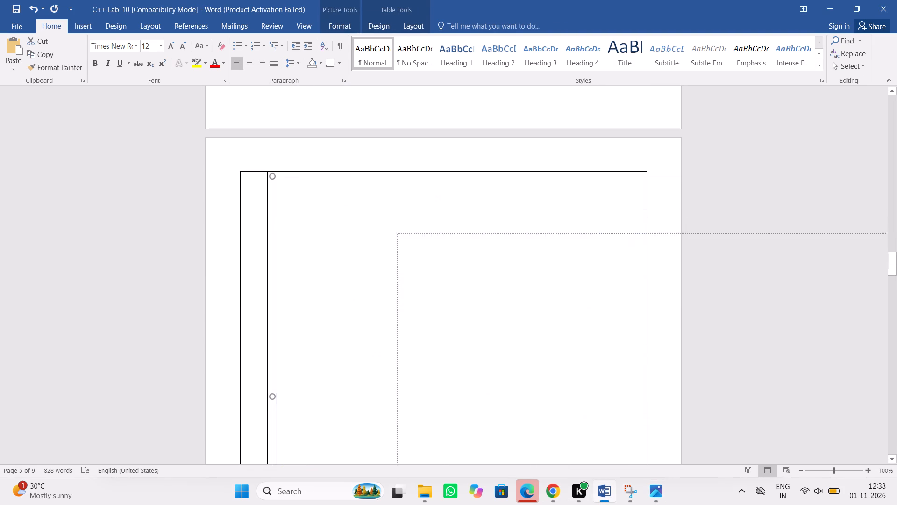
drag(401, 251, 687, 278)
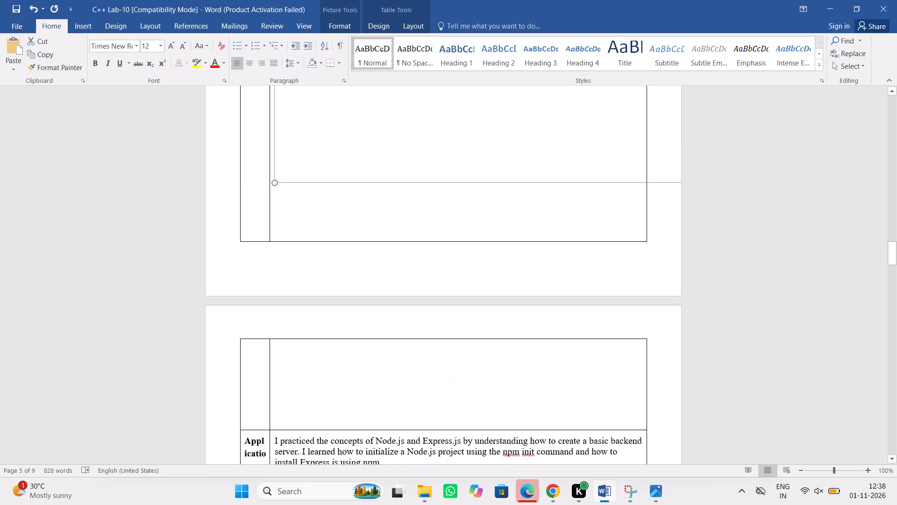
scroll(386, 221, up, 1)
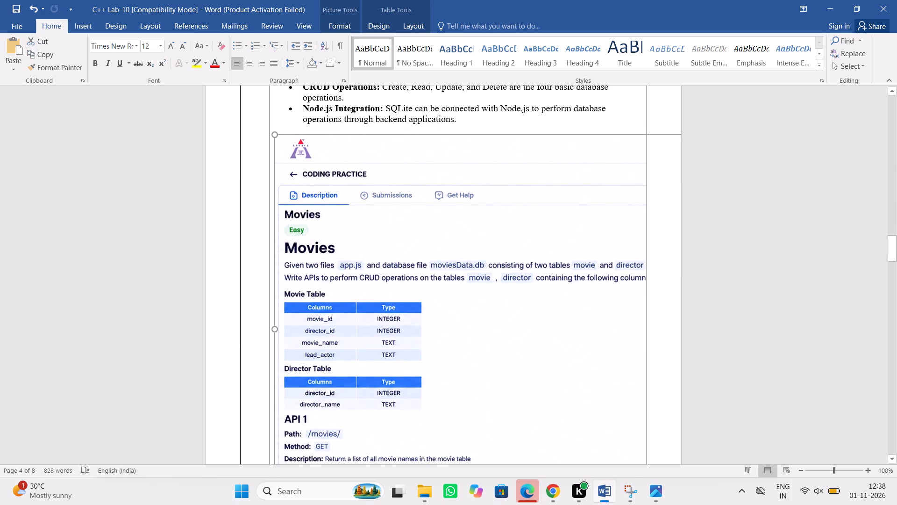
click(275, 134)
drag(275, 134, 306, 144)
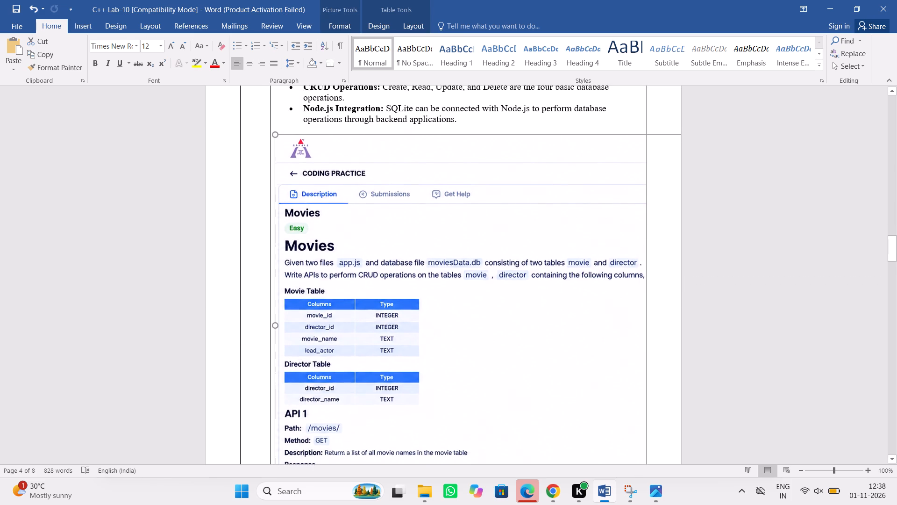
drag(306, 144, 584, 253)
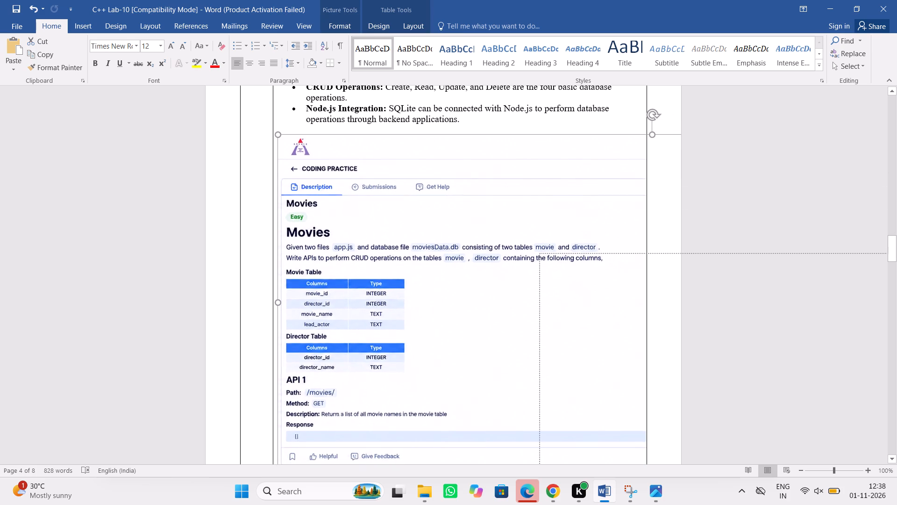
drag(584, 253, 788, 330)
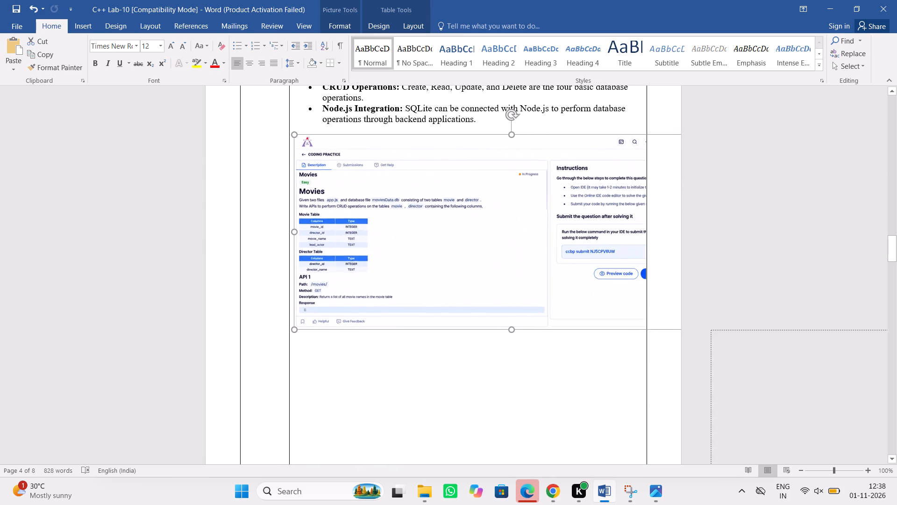
drag(788, 330, 896, 385)
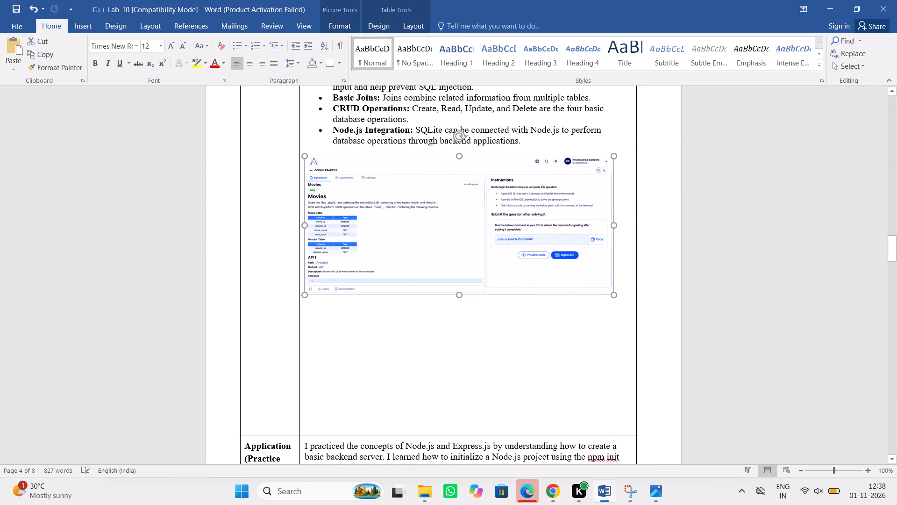
click(610, 332)
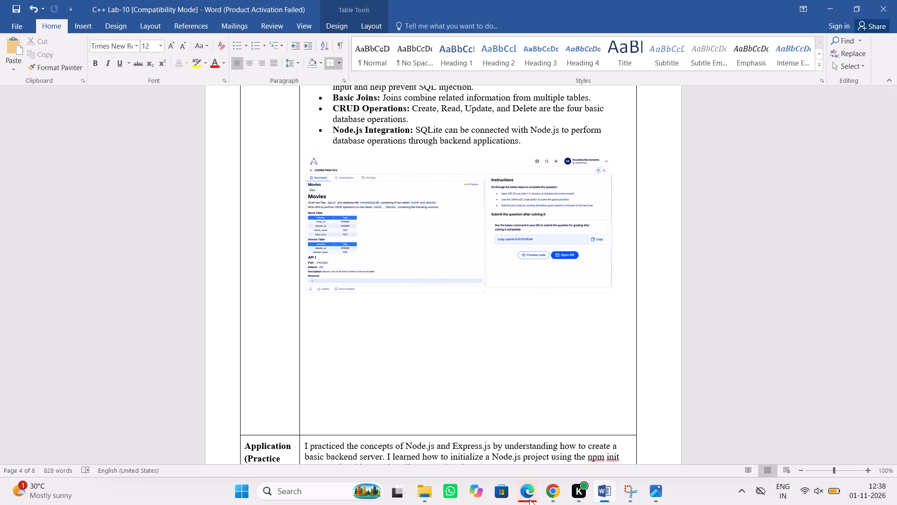
From the Movies coding practice page in Chrome, launch its IDE and open app.js in the coding-practice-5a folder.
click(572, 440)
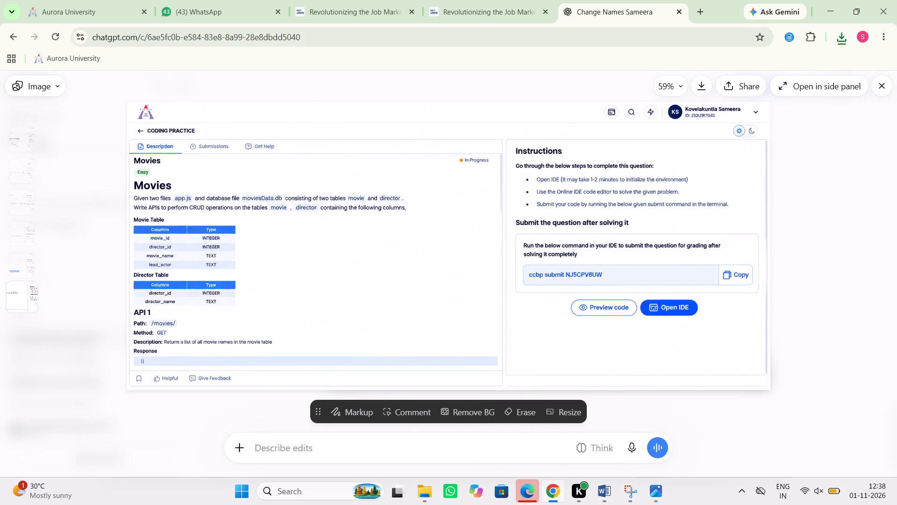
click(370, 0)
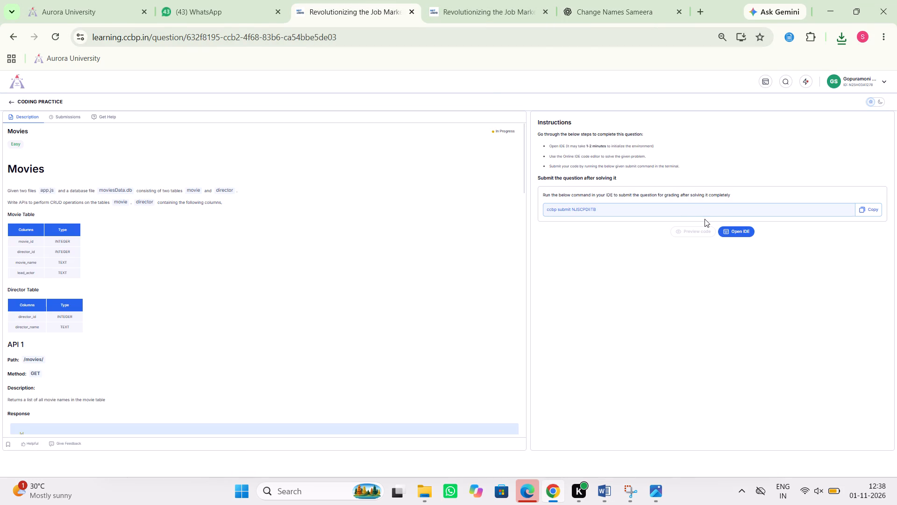
key(ctrl+minus)
key(ctrl+minus)
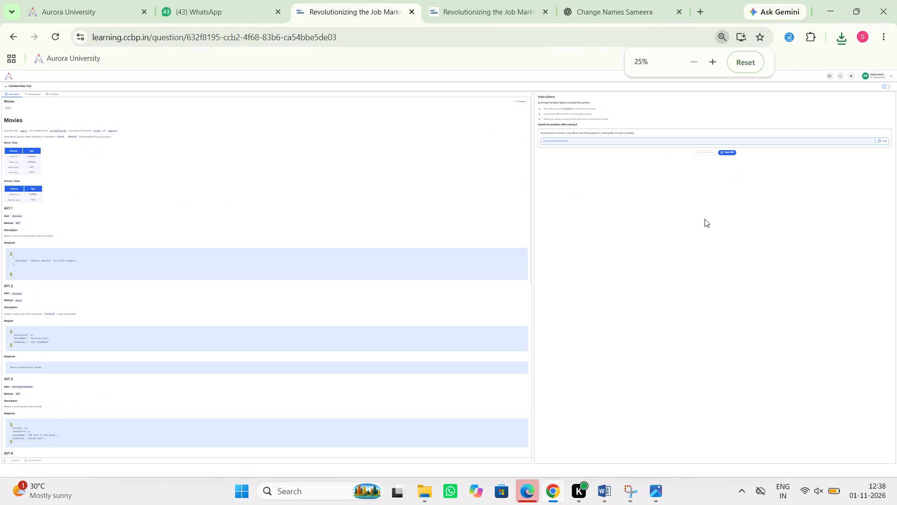
key(ctrl+minus)
key(ctrl+minus)
key(ctrl+plus)
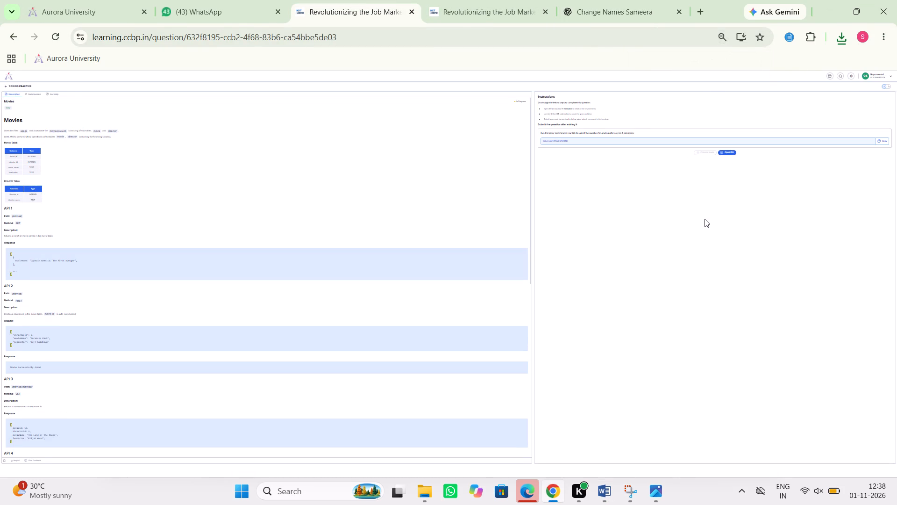
key(ctrl+plus)
key(ctrl+plus)
key(ctrl+plus)
key(ctrl+plus)
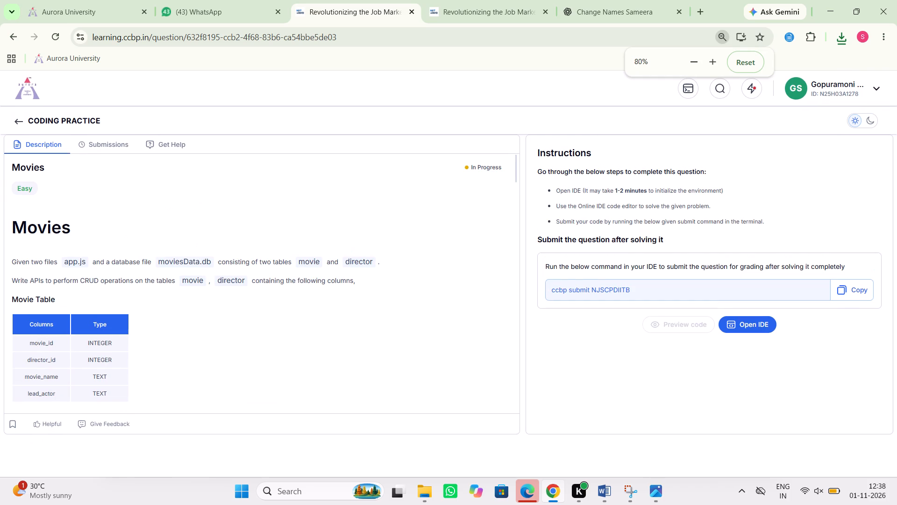
key(ctrl+plus)
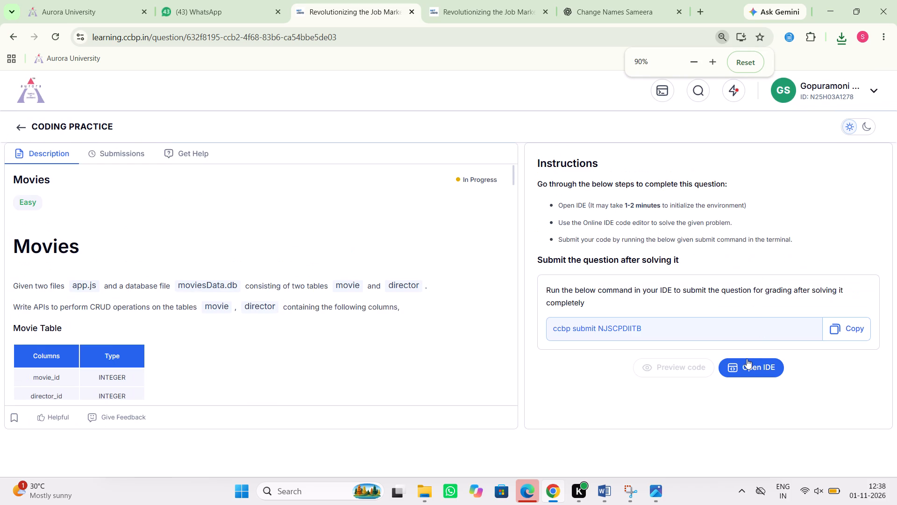
click(747, 359)
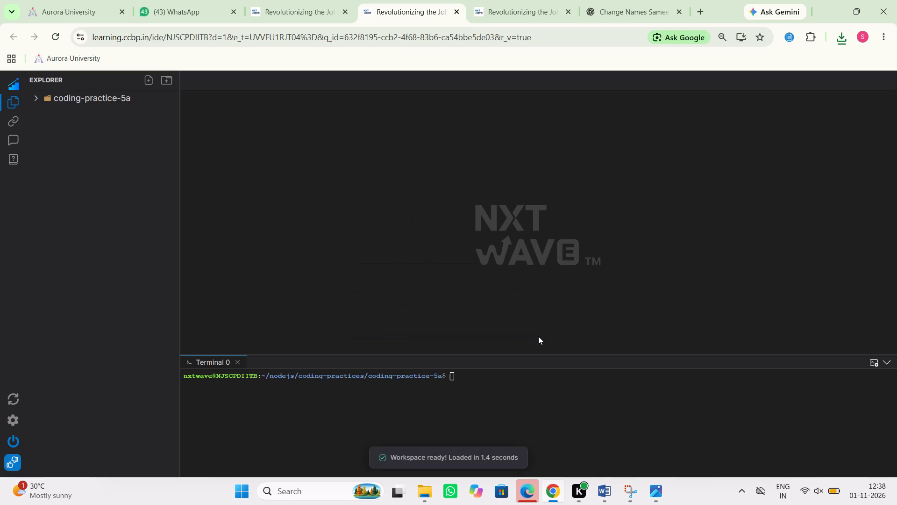
click(131, 100)
click(127, 167)
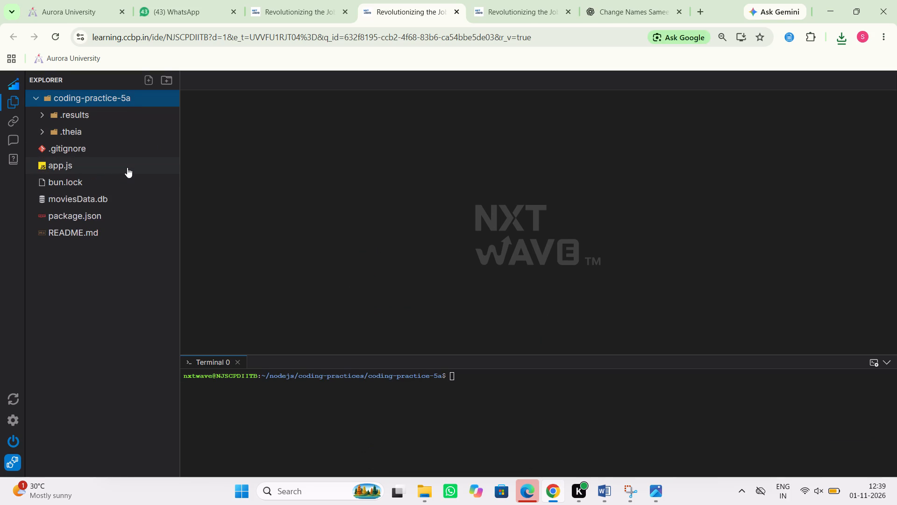
Capture the IDE at 75% browser zoom, showing the file explorer, app.js code and terminal, and copy the snip.
scroll(392, 227, down, 4)
scroll(392, 227, up, 4)
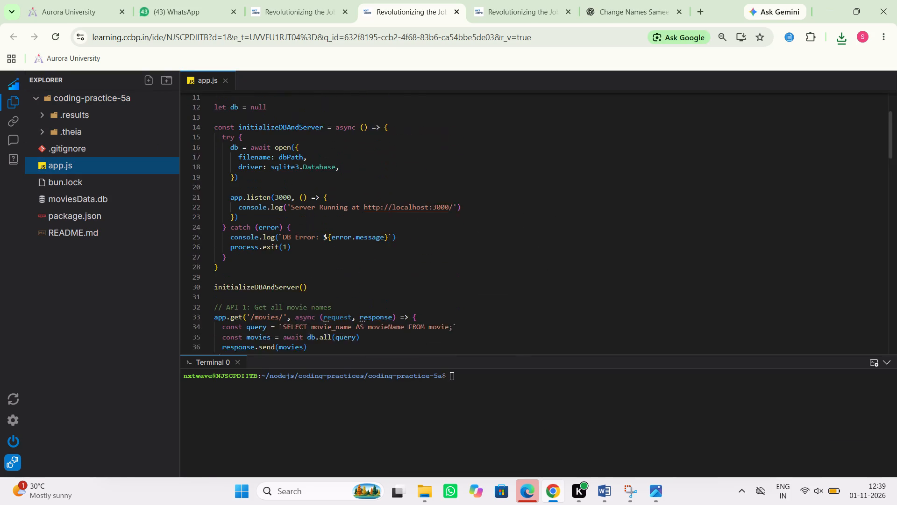
key(ctrl+minus)
key(ctrl+minus)
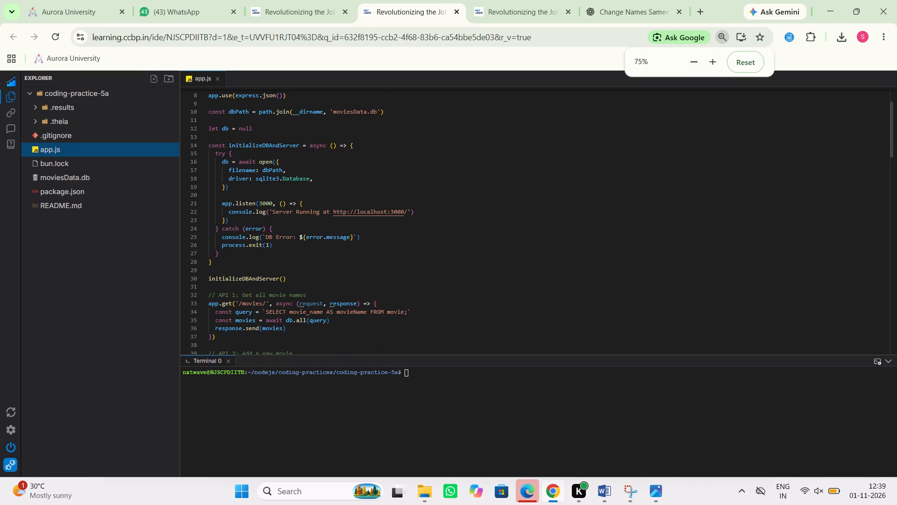
key(ctrl+minus)
key(ctrl+minus)
key(ctrl+minus)
key(ctrl+minus)
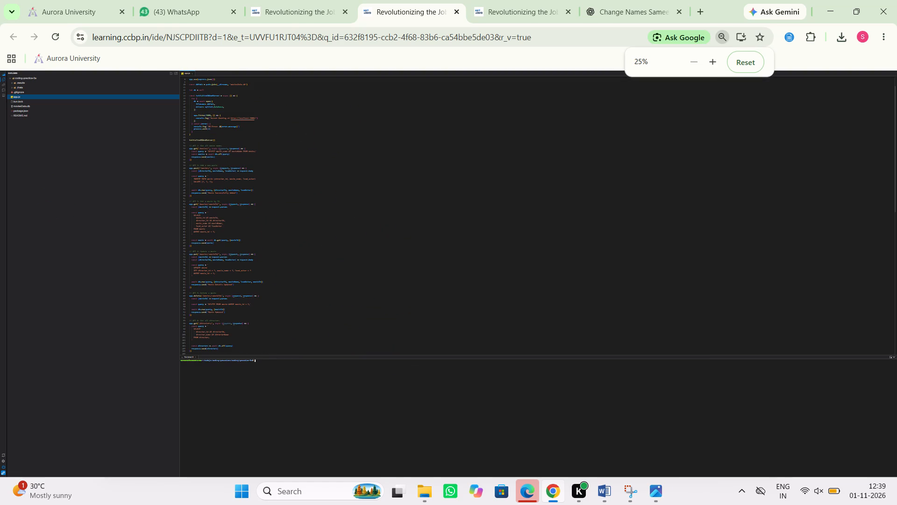
key(ctrl+plus)
key(ctrl+plus)
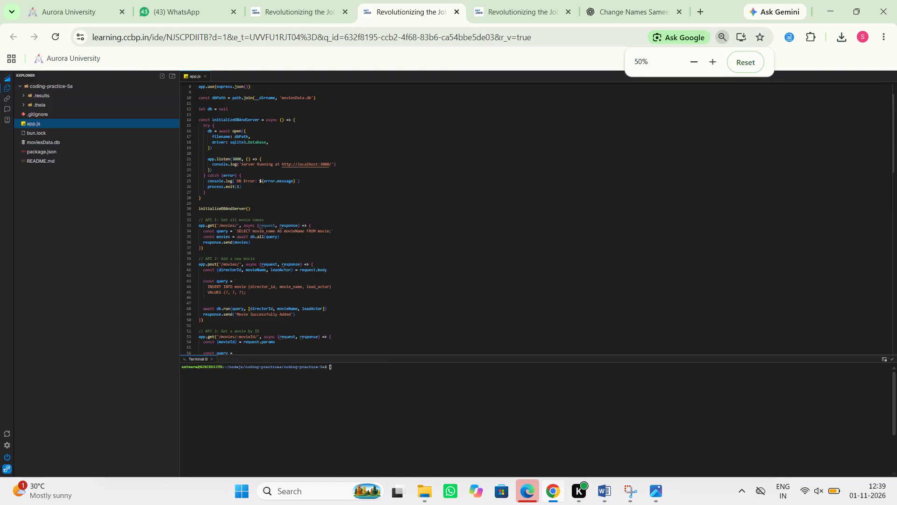
key(ctrl+plus)
key(ctrl+plus)
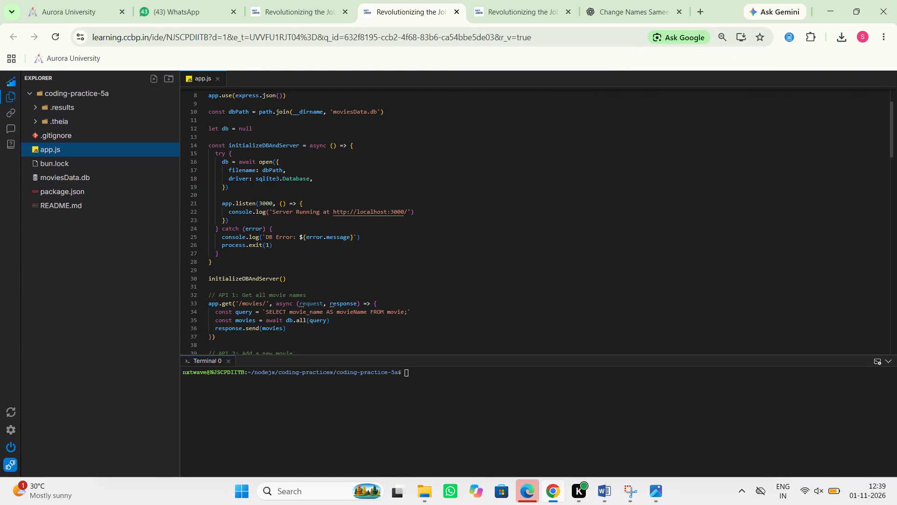
key(Print)
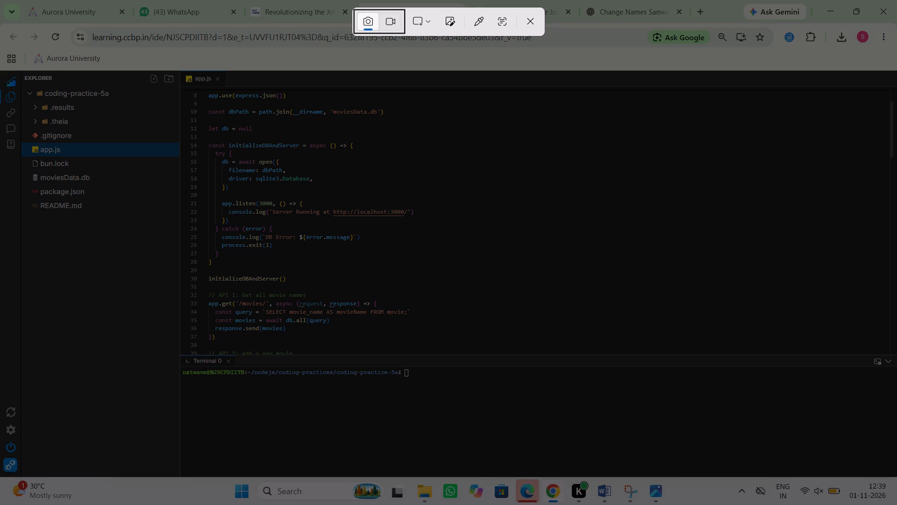
drag(0, 47, 644, 355)
scroll(555, 283, right, 1)
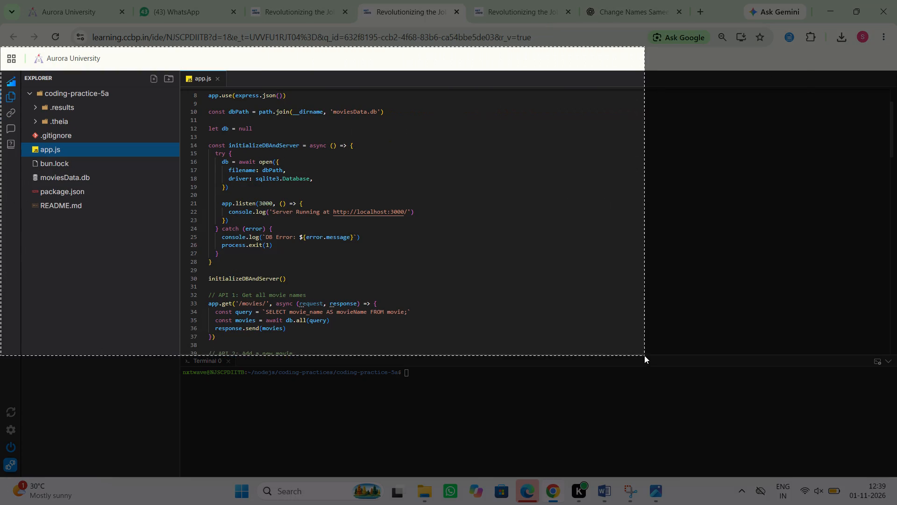
drag(644, 355, 896, 478)
scroll(896, 470, right, 1)
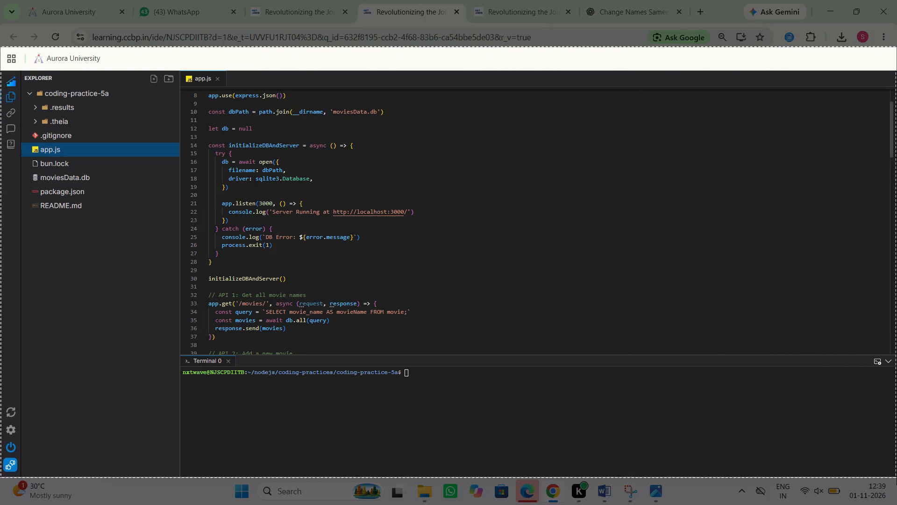
scroll(896, 478, right, 1)
drag(896, 478, 894, 466)
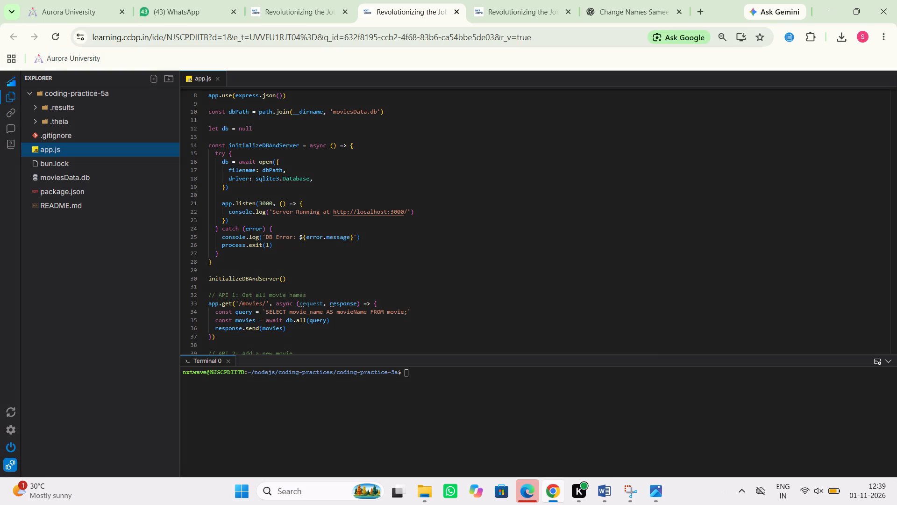
click(805, 355)
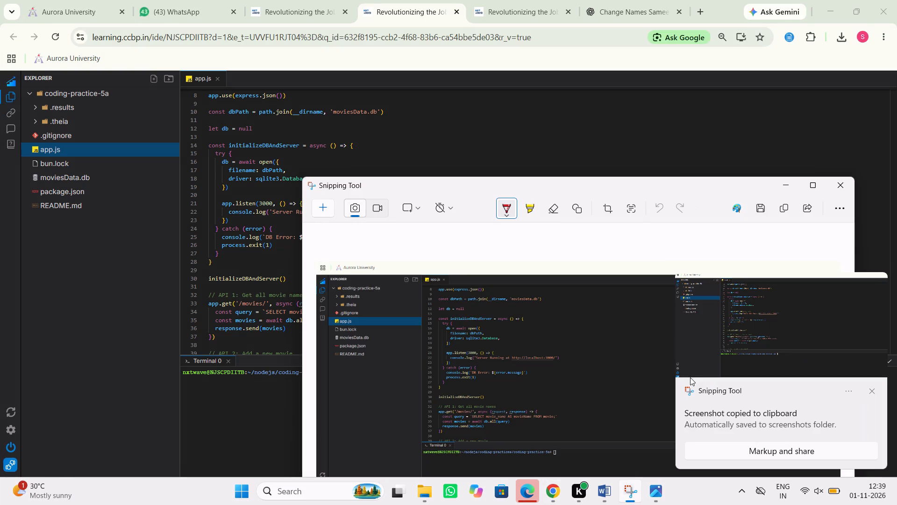
key(ctrl+c)
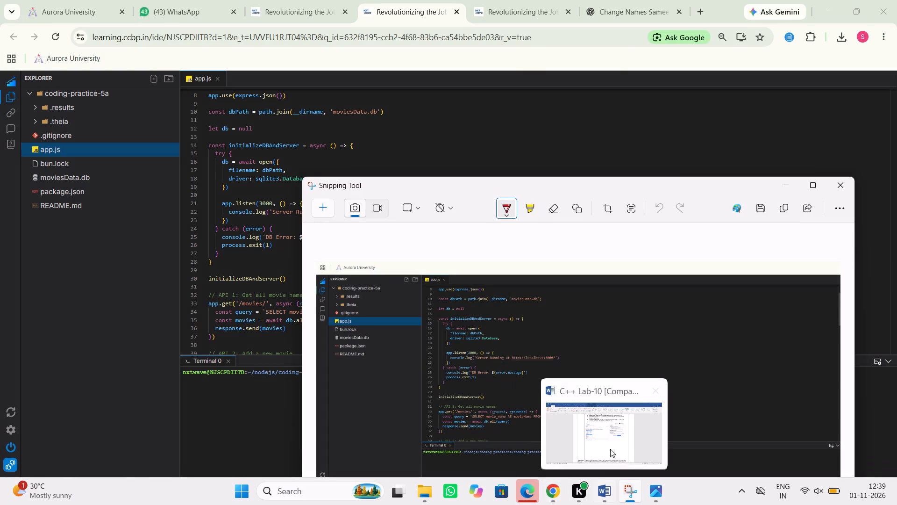
Switch to Word, paste the IDE capture below the Movies image, shrink it proportionally to fit the Learning cell, and add a new line beneath it.
click(614, 440)
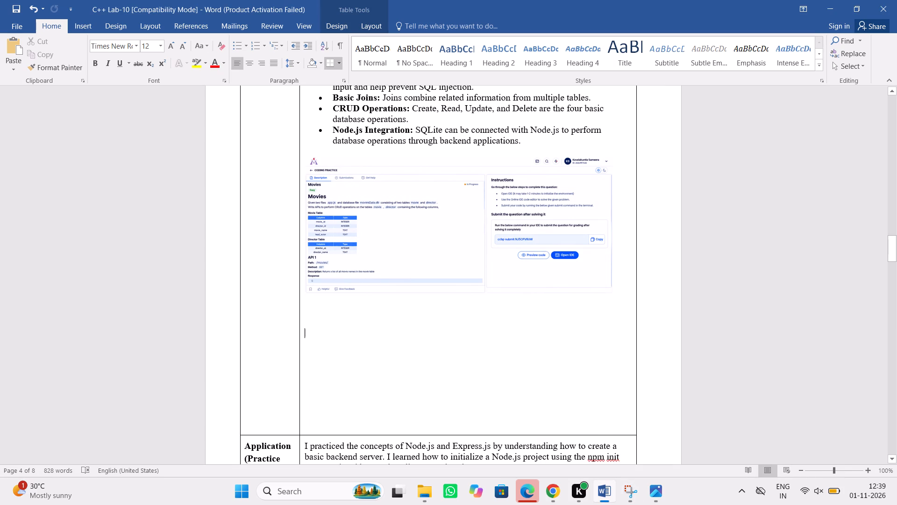
key(ctrl+v)
click(398, 328)
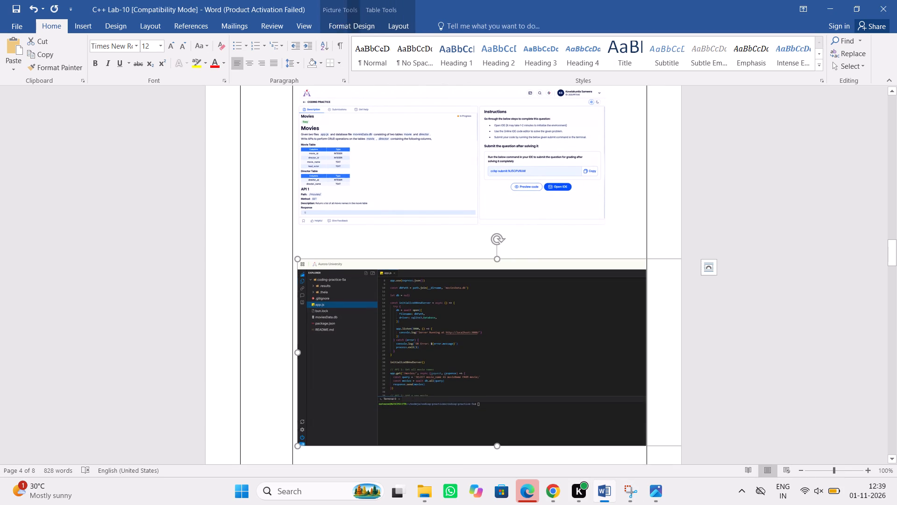
drag(298, 259, 419, 299)
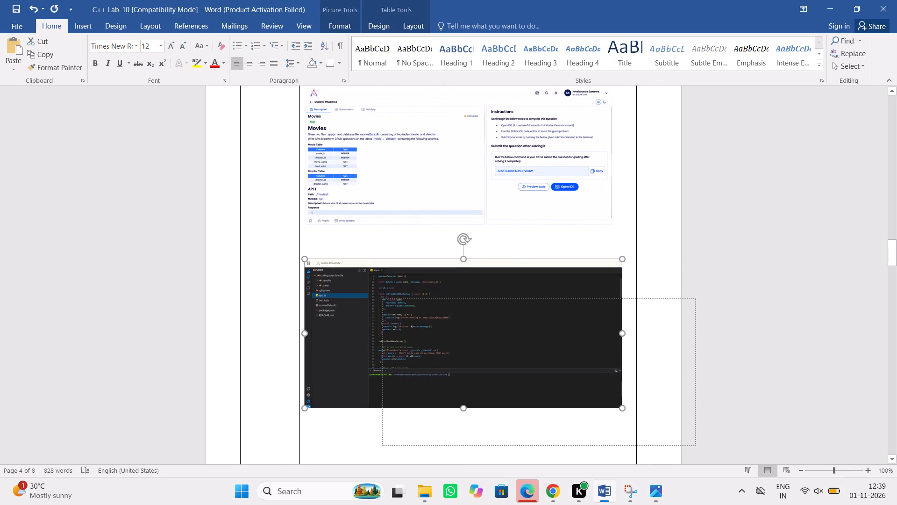
drag(419, 299, 404, 299)
click(628, 415)
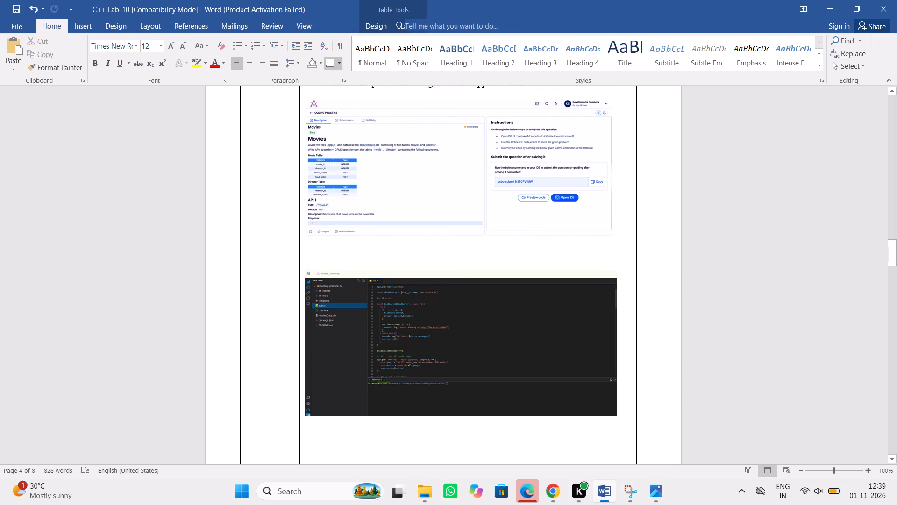
key(Return)
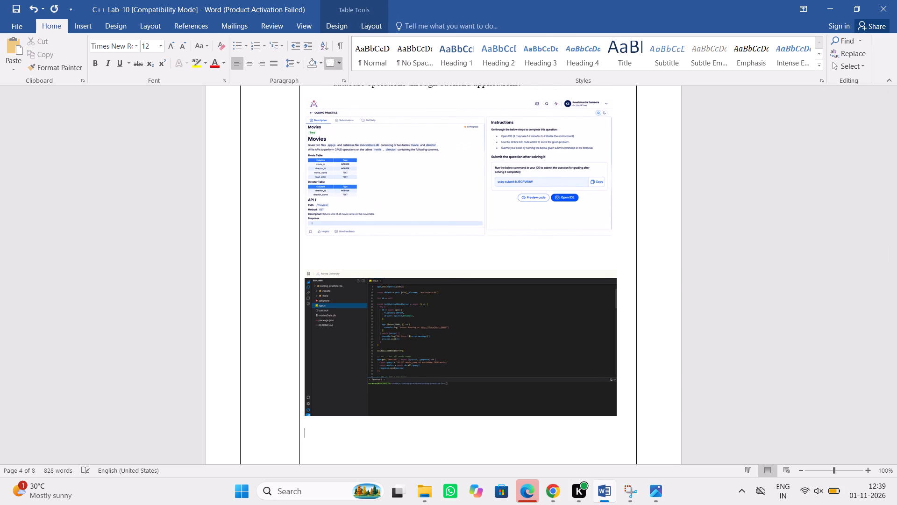
In Chrome's IDE, capture the workspace with app.js from the API 2 post handler through API 3, and copy the snip.
click(578, 447)
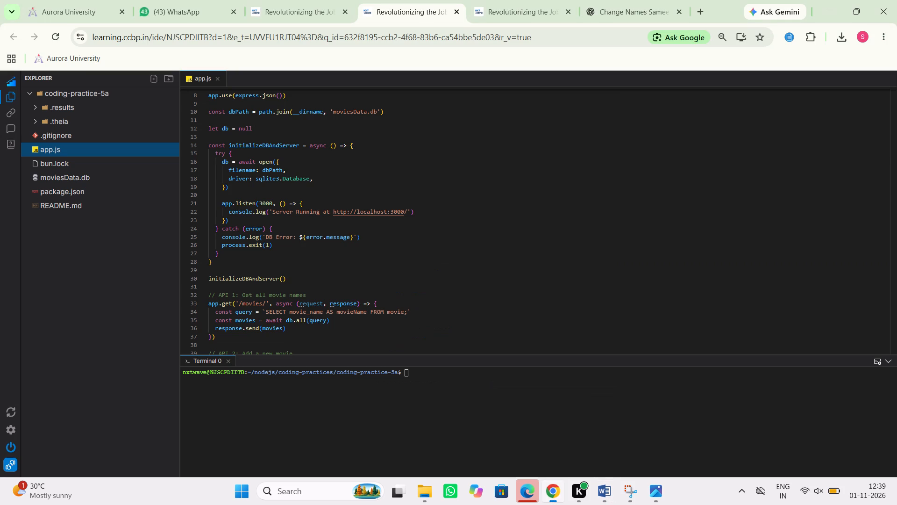
scroll(463, 326, down, 11)
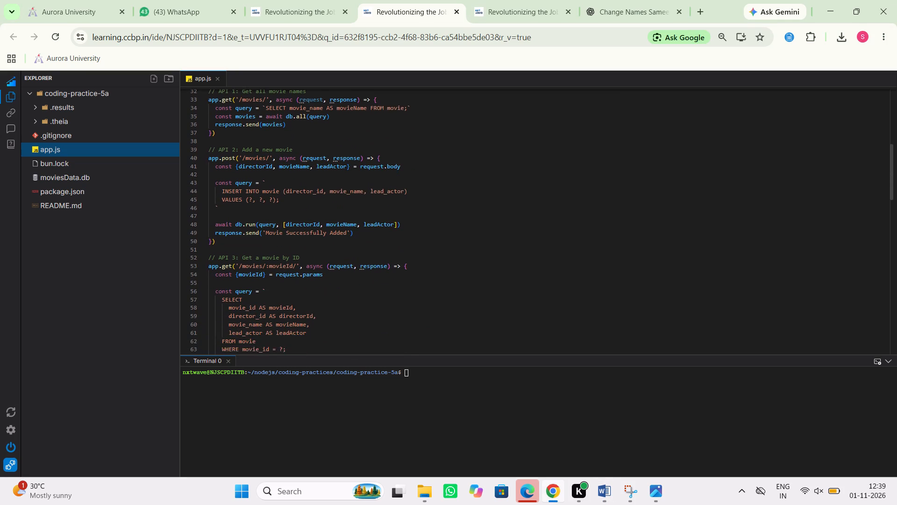
scroll(463, 326, down, 3)
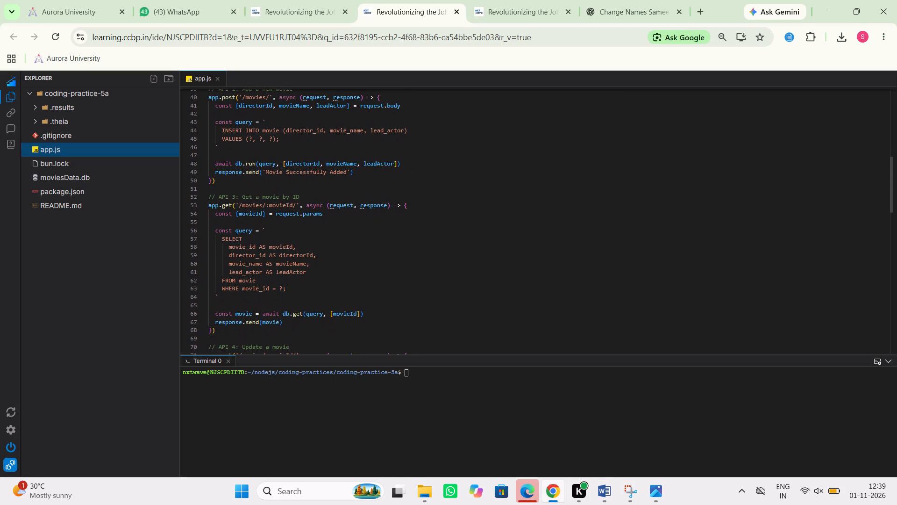
key(Print)
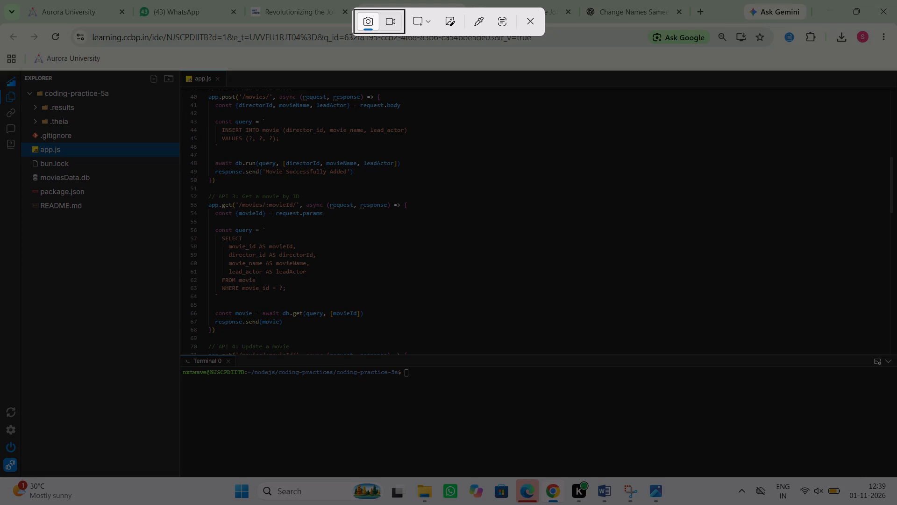
drag(0, 69, 844, 456)
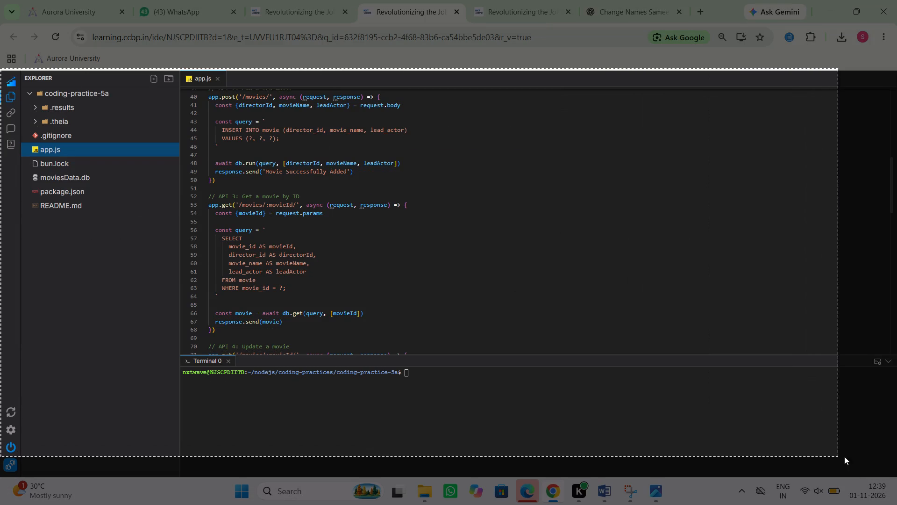
drag(844, 456, 896, 476)
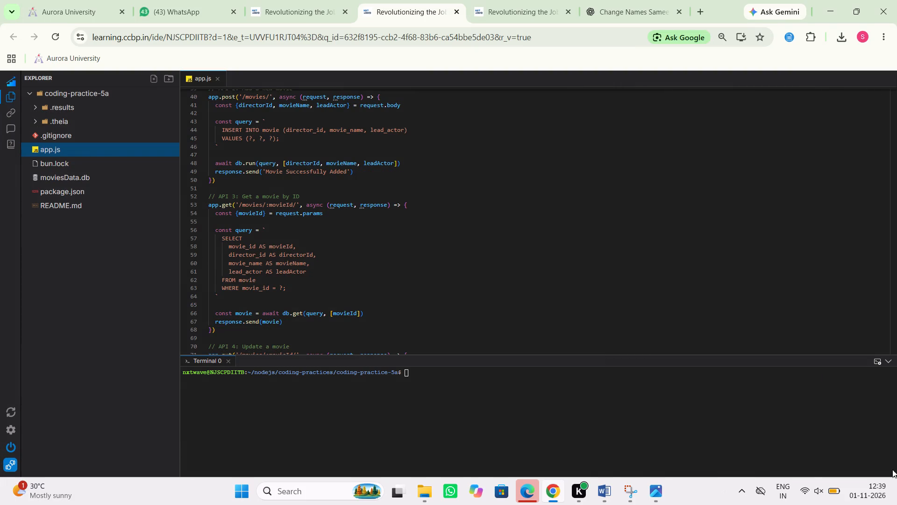
click(811, 339)
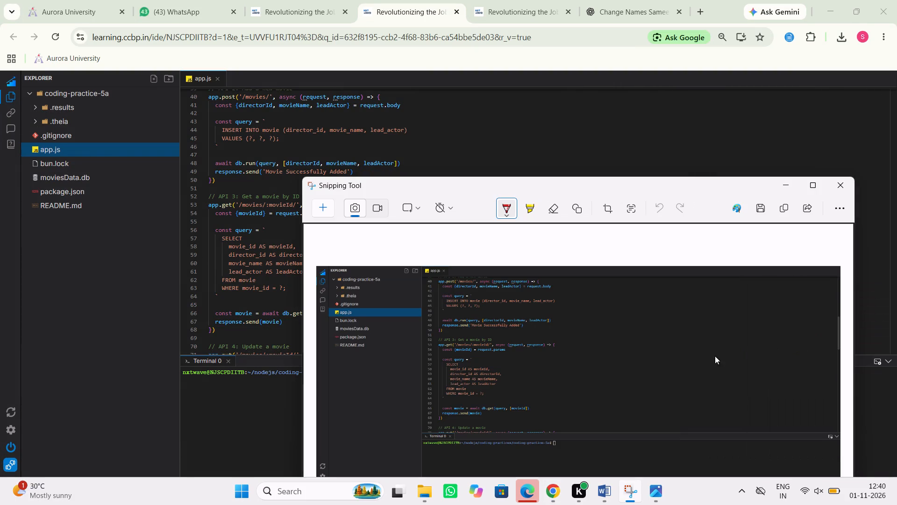
key(ctrl+c)
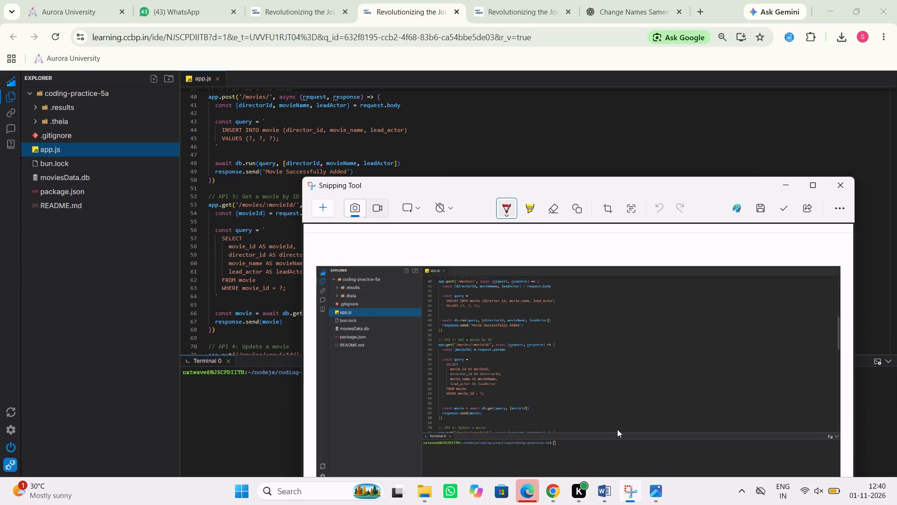
Paste the API 2 and 3 capture below the first code image in Word, shrink it to the cell width, and add a new line.
click(611, 434)
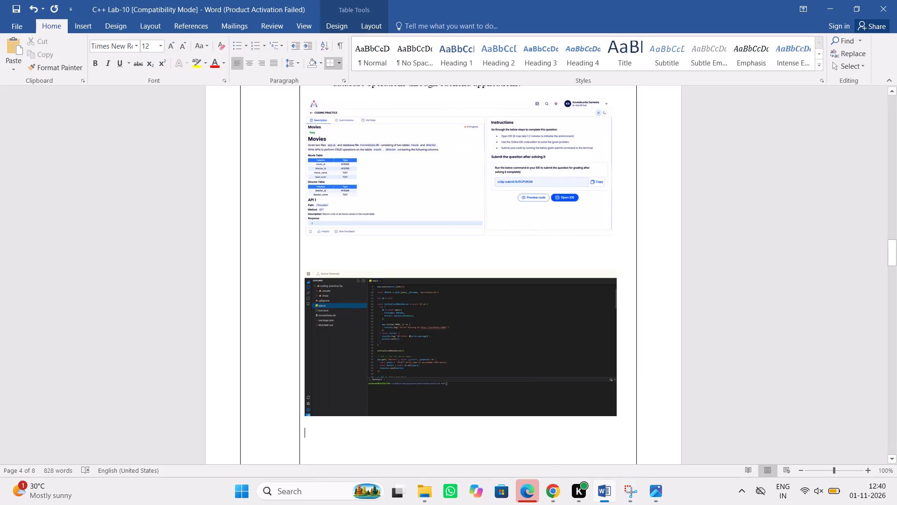
key(ctrl+v)
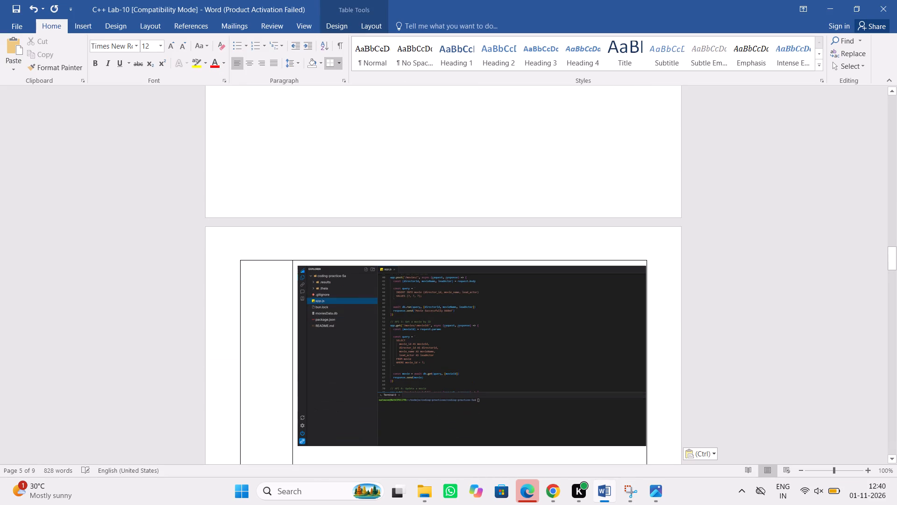
click(318, 304)
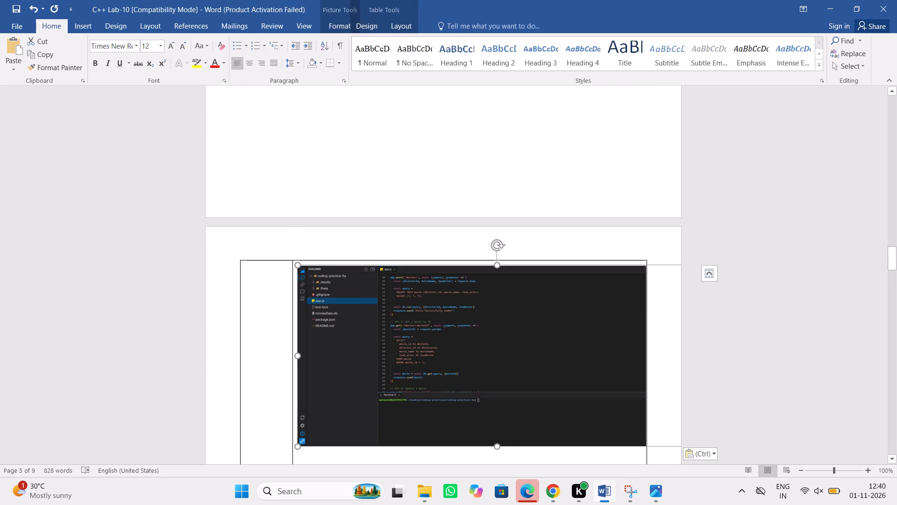
drag(297, 264, 381, 296)
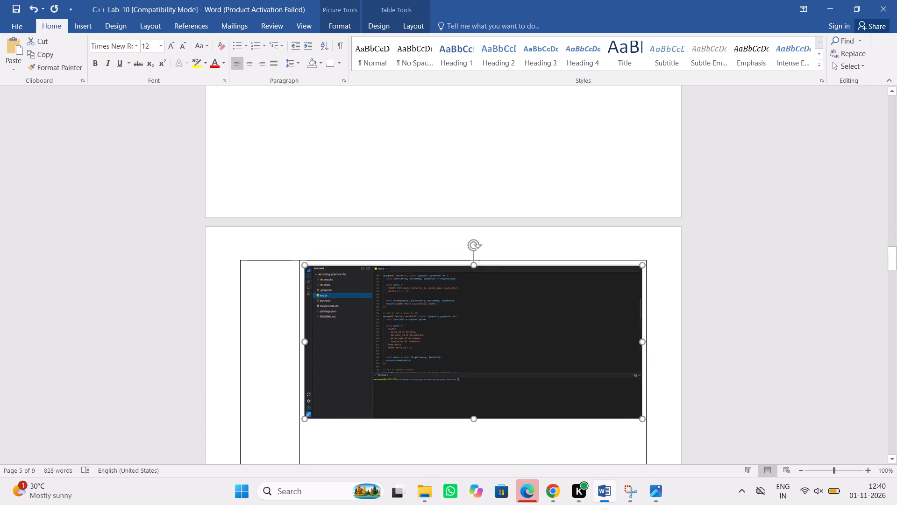
drag(381, 296, 380, 303)
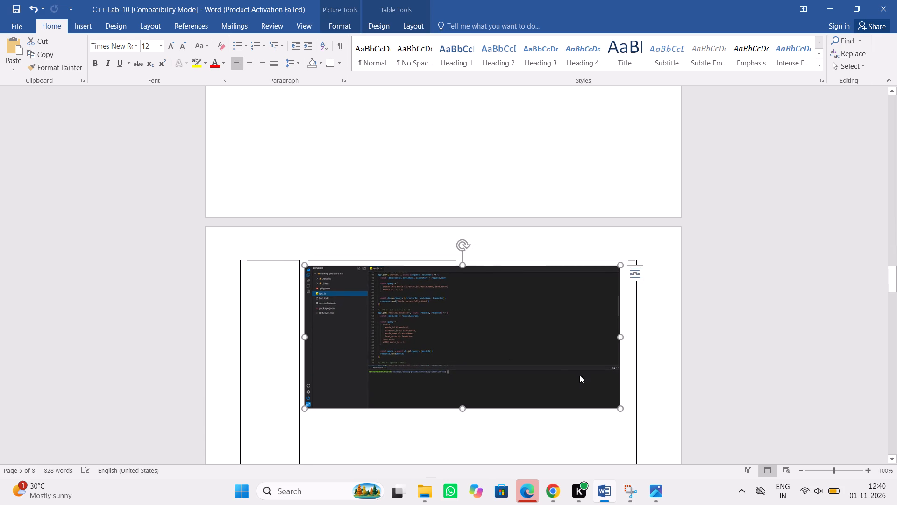
click(630, 406)
key(Return)
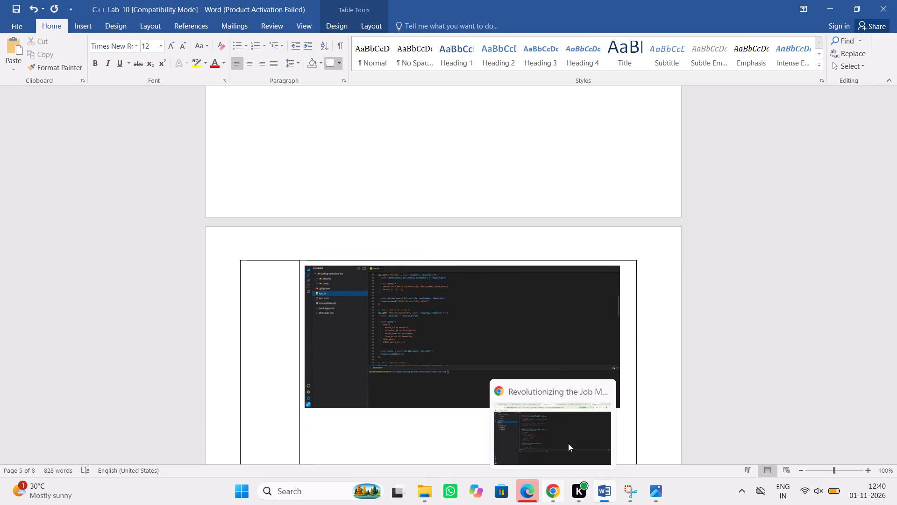
In Chrome's IDE, capture the workspace with app.js from the API 4 put handler to the start of API 6, and copy the snip.
click(575, 426)
scroll(486, 233, down, 7)
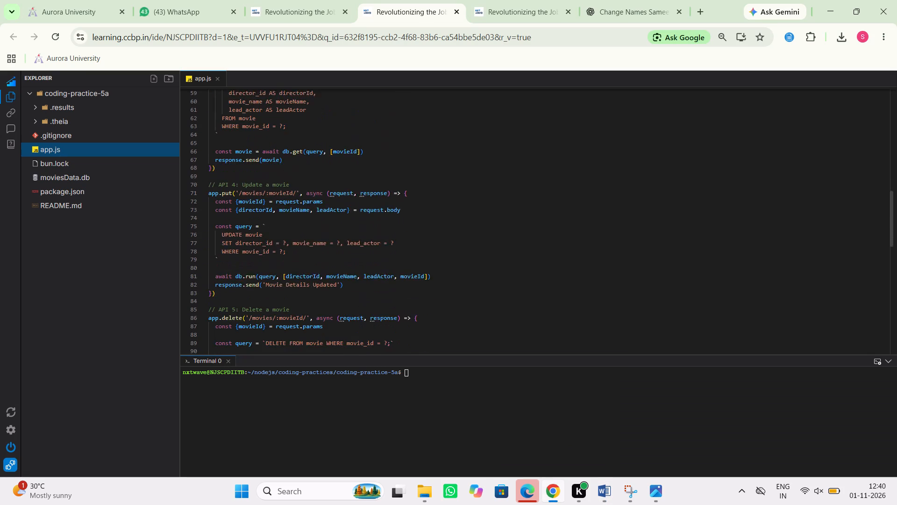
scroll(486, 233, down, 4)
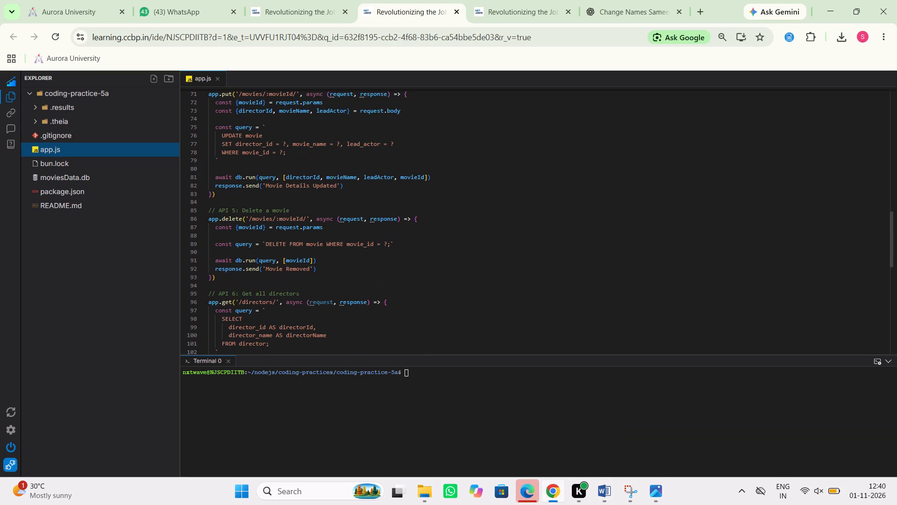
key(Print)
click(1, 72)
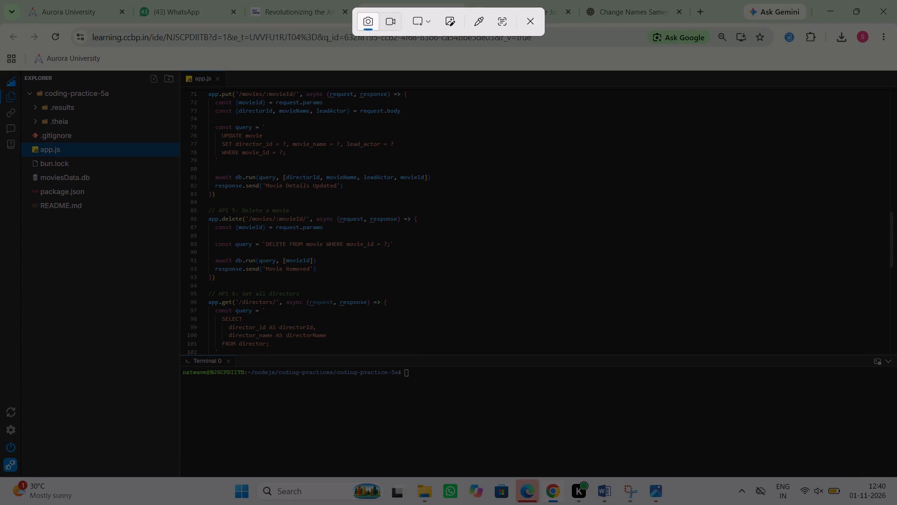
drag(1, 72, 756, 429)
scroll(623, 411, right, 1)
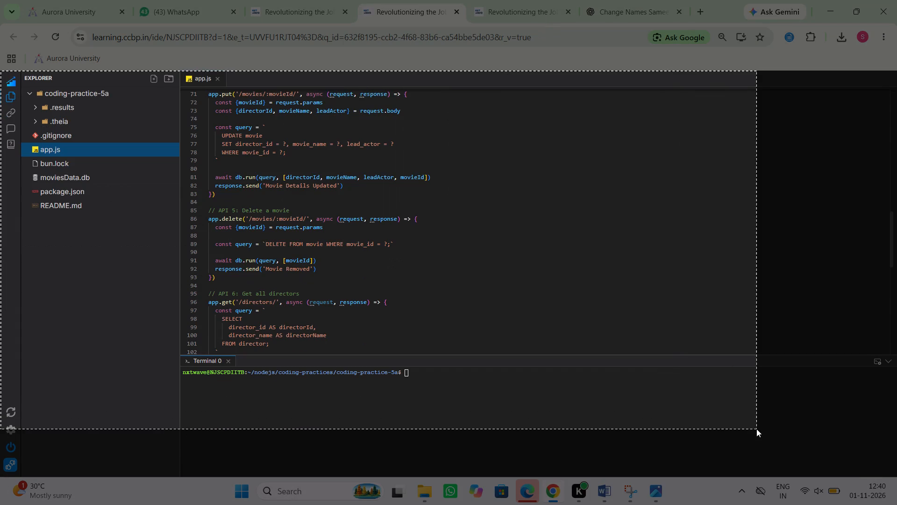
drag(756, 429, 896, 475)
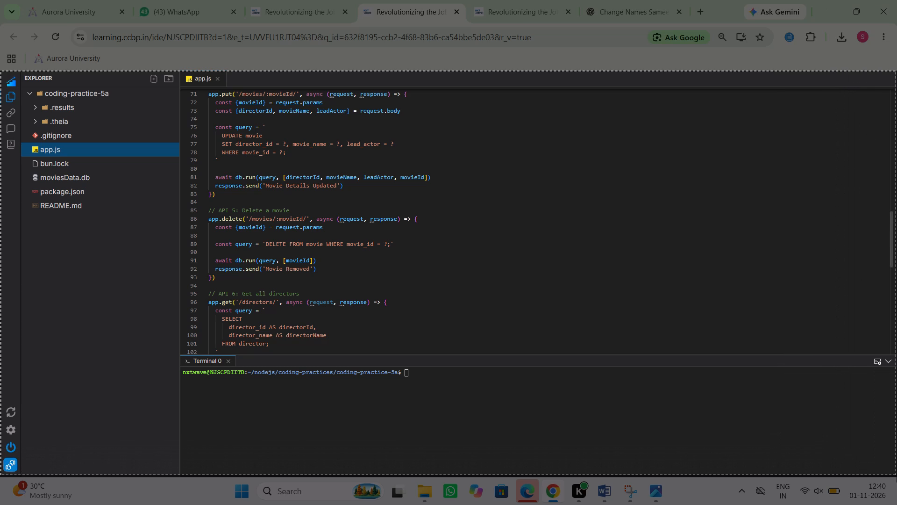
drag(896, 475, 896, 475)
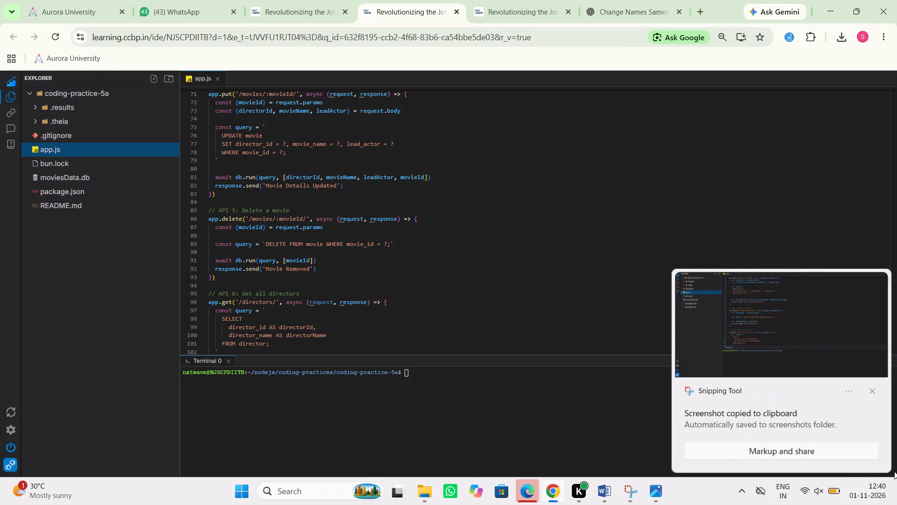
click(785, 356)
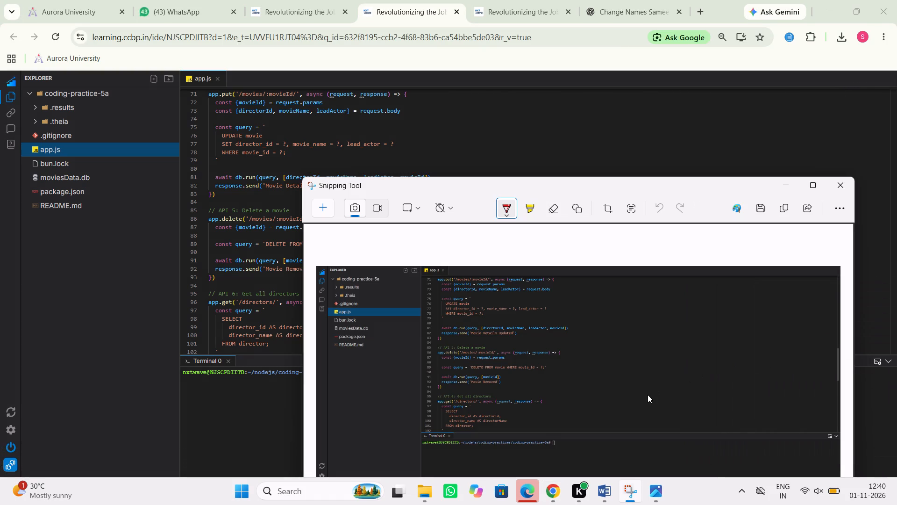
key(ctrl+c)
Paste the API 4 to 6 capture below the previous code image in Word, shrink it to the cell width, and add a new line.
click(611, 455)
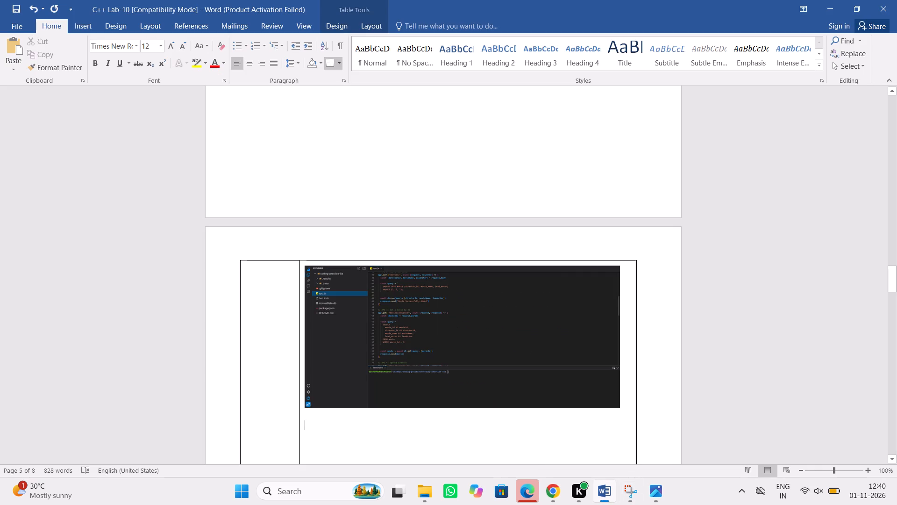
key(ctrl+v)
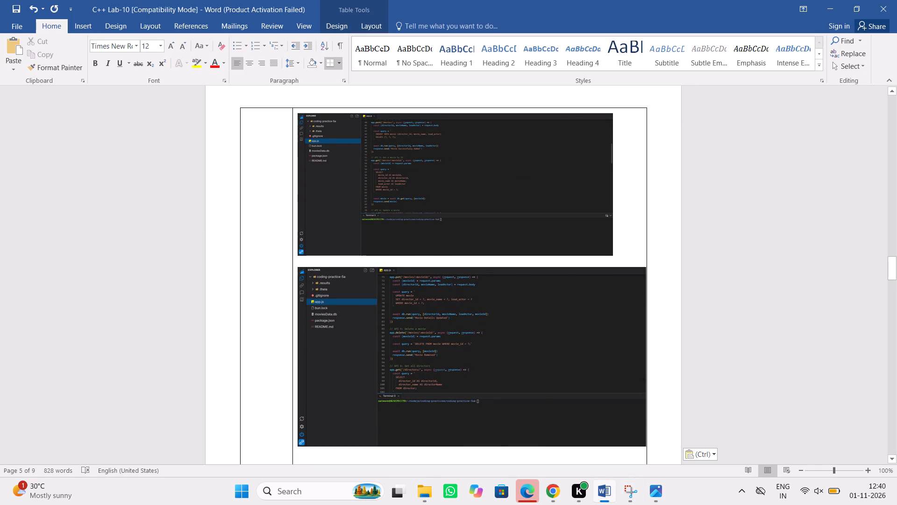
click(339, 387)
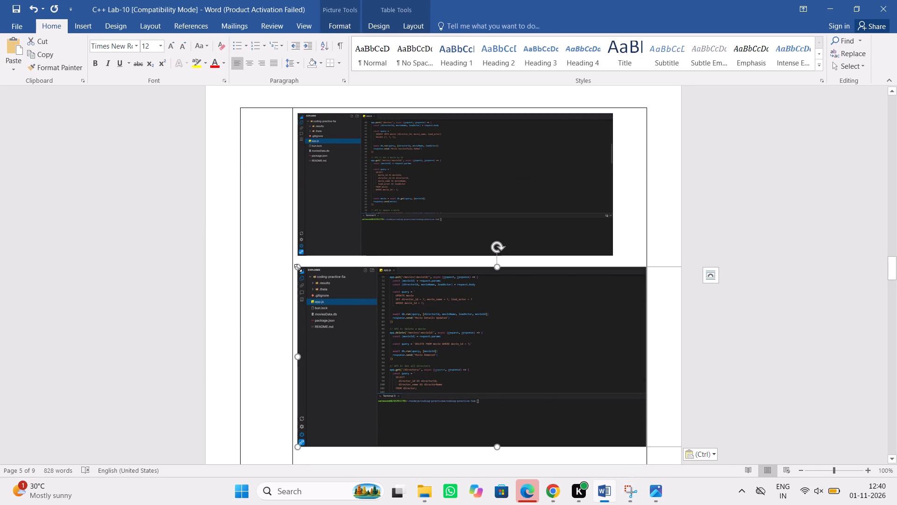
drag(298, 268, 397, 300)
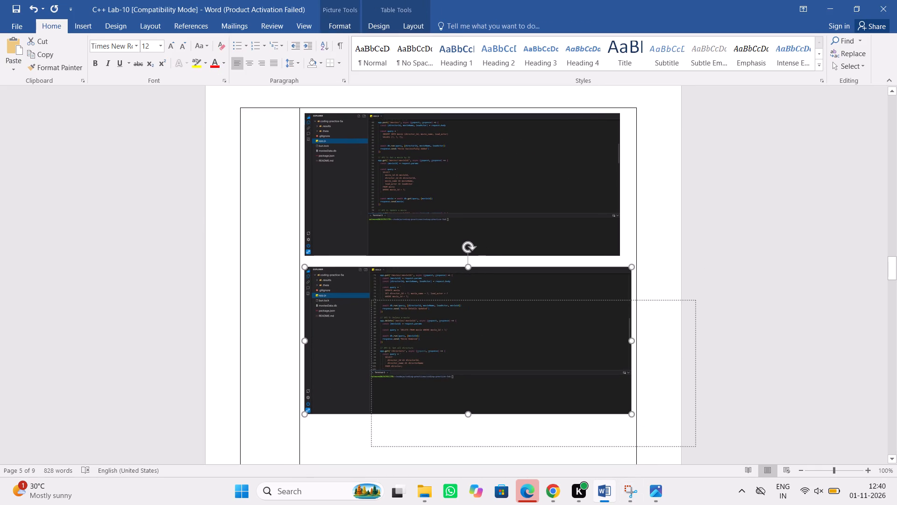
drag(397, 300, 406, 302)
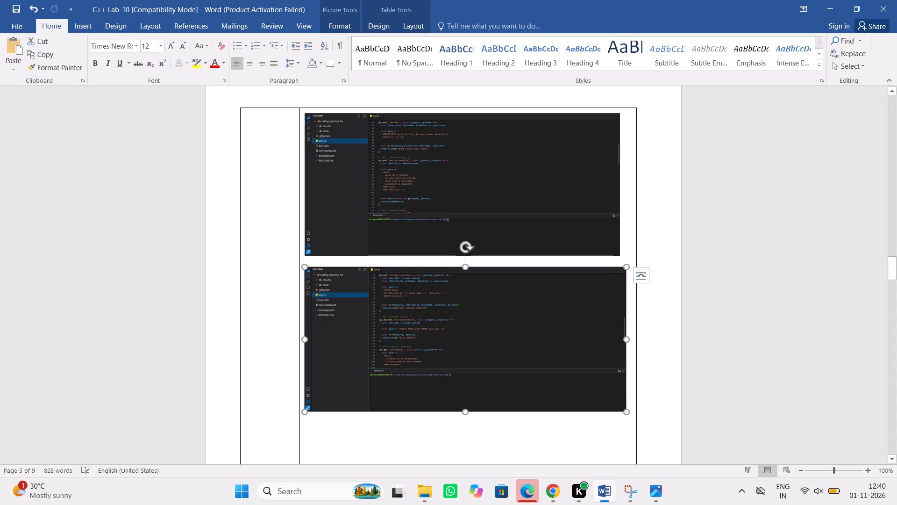
click(634, 409)
key(Return)
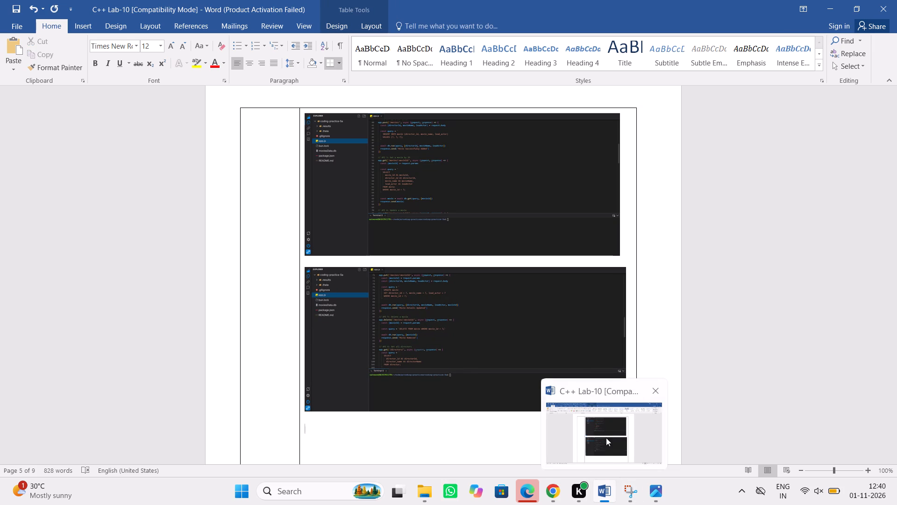
In Chrome's IDE, capture the workspace with app.js from API 6 through the end of API 7, and copy the snip.
click(571, 427)
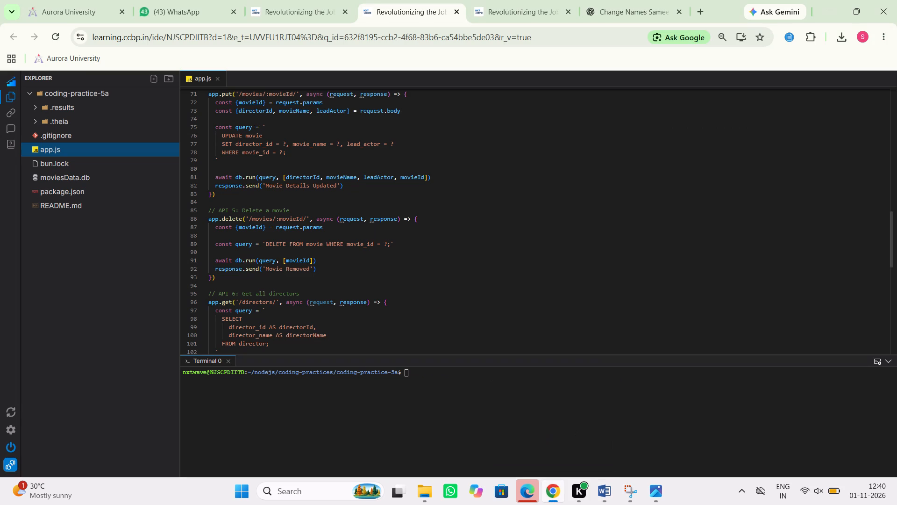
scroll(508, 221, down, 6)
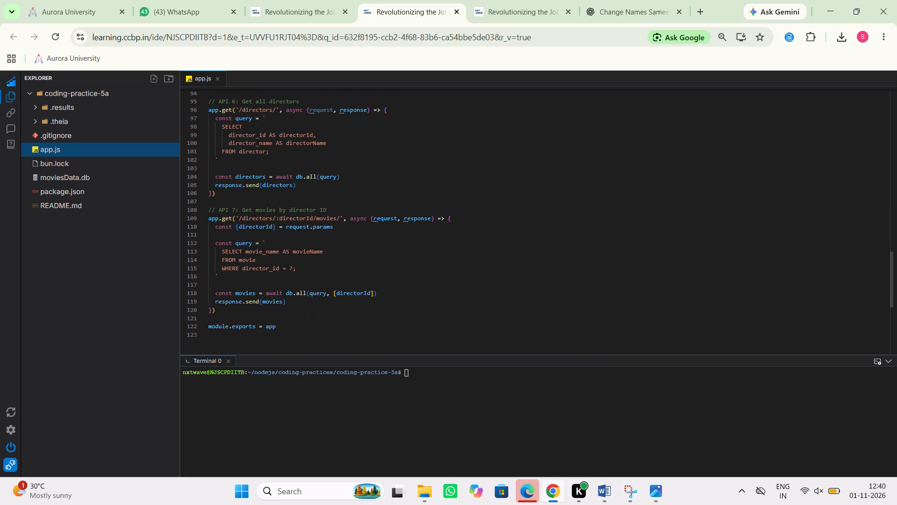
key(Print)
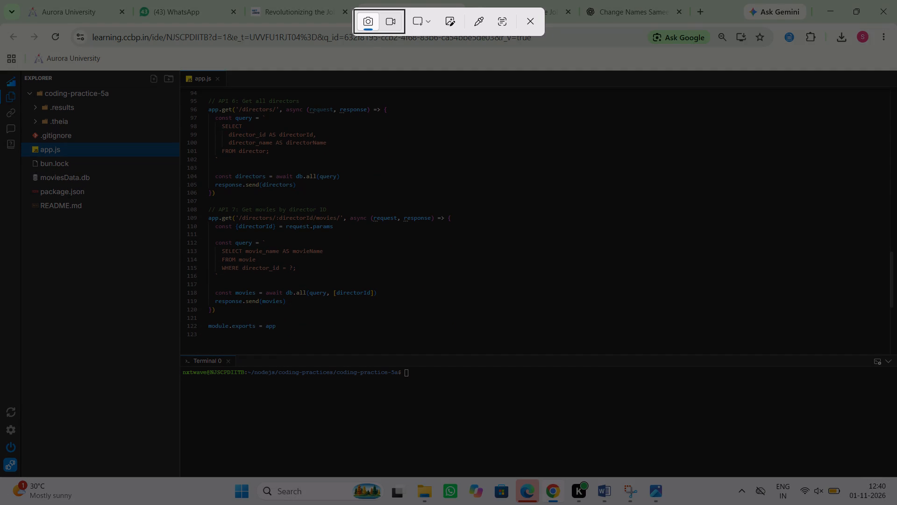
drag(0, 71, 896, 475)
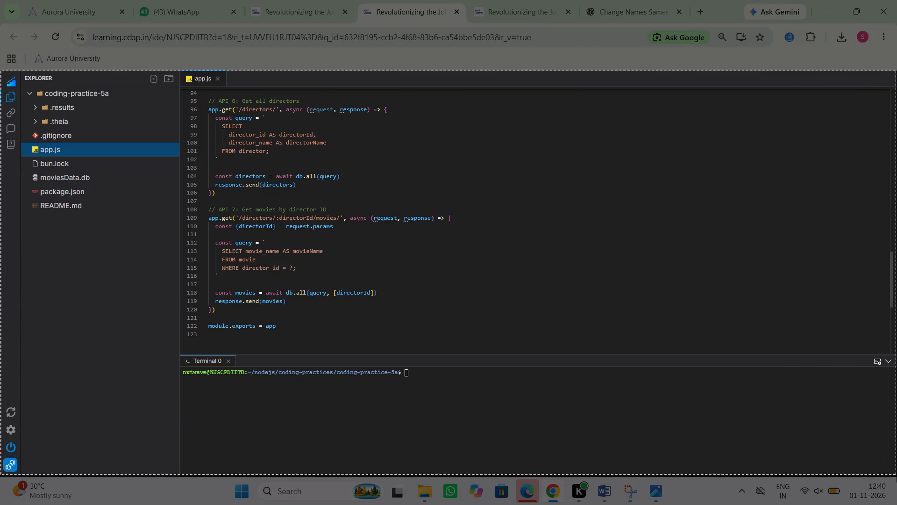
drag(896, 475, 896, 478)
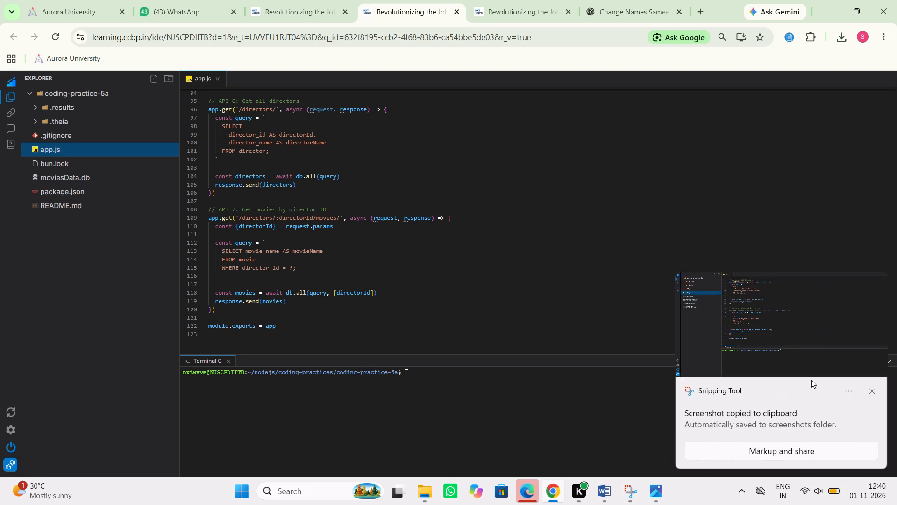
click(779, 352)
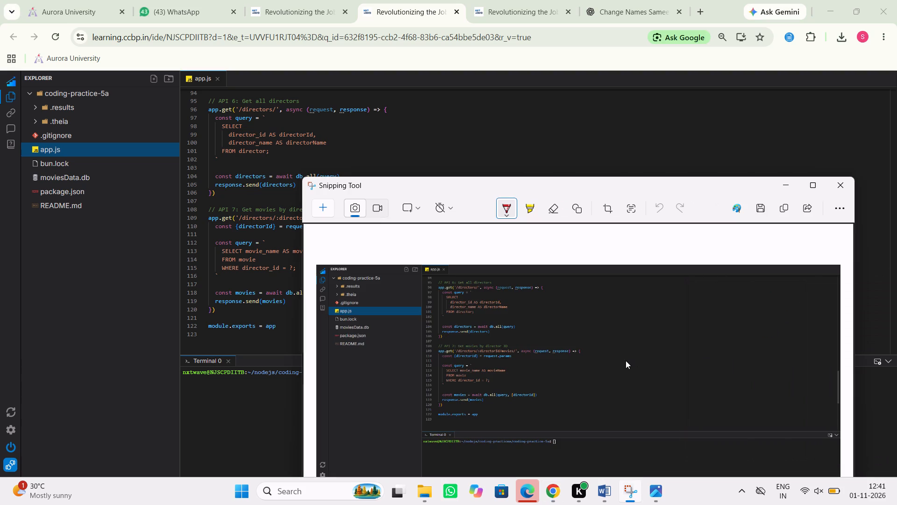
key(ctrl+c)
Paste the API 6 and 7 capture below the previous code image in Word and shrink it to the cell width.
click(600, 442)
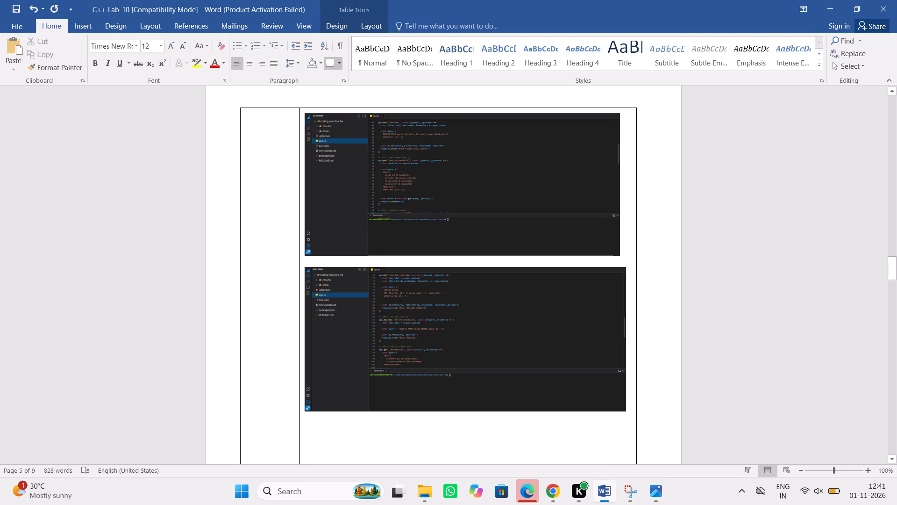
key(ctrl+v)
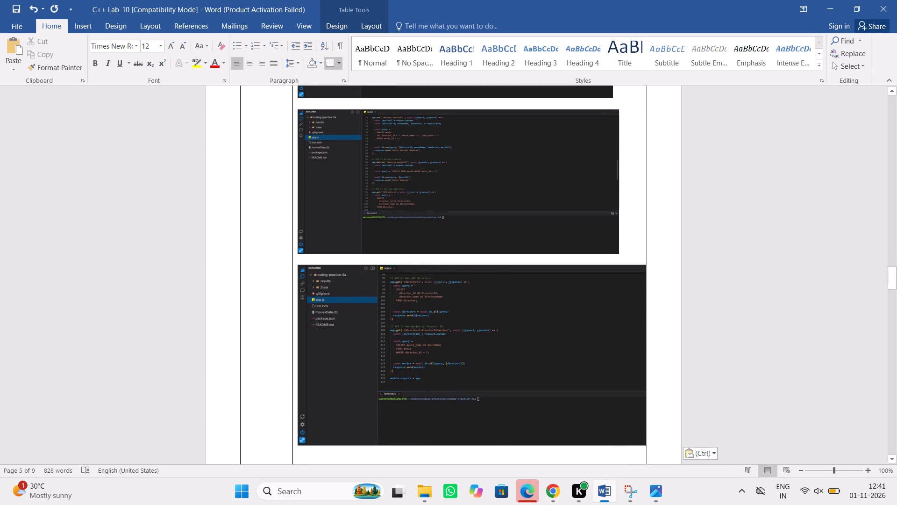
click(355, 385)
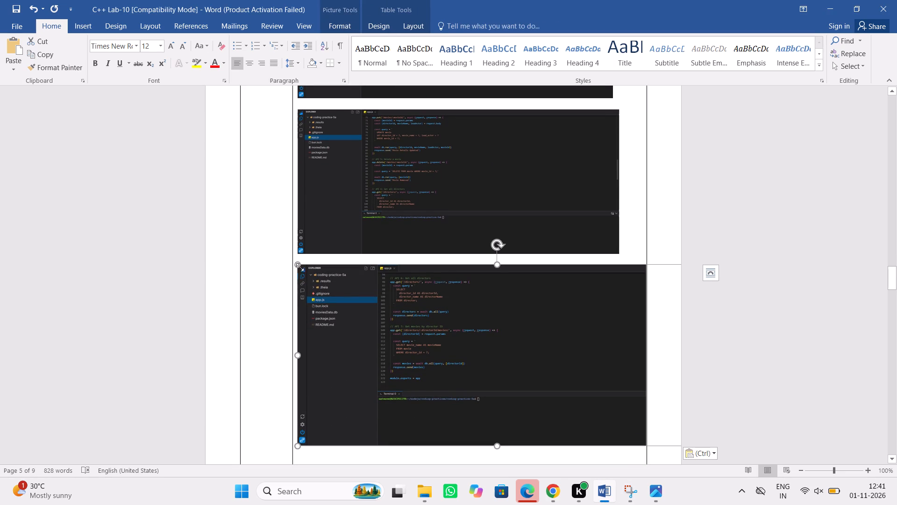
drag(299, 265, 384, 296)
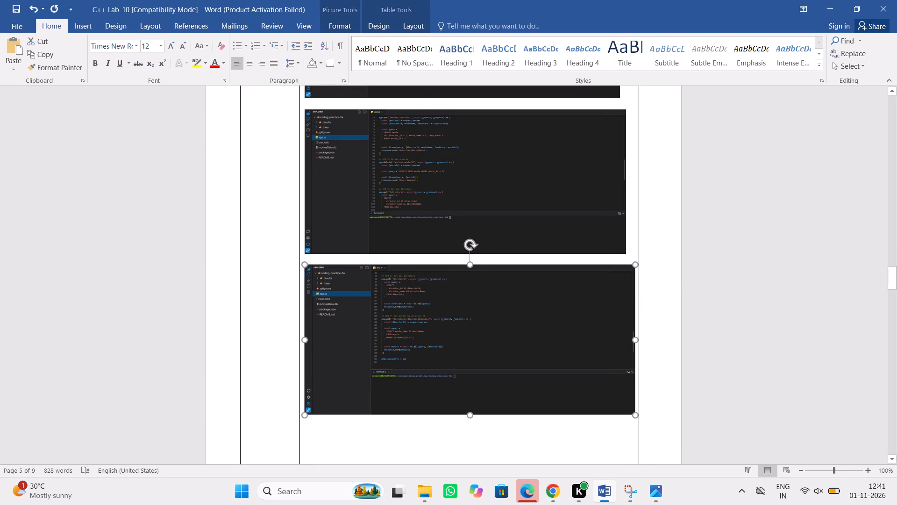
drag(384, 296, 402, 298)
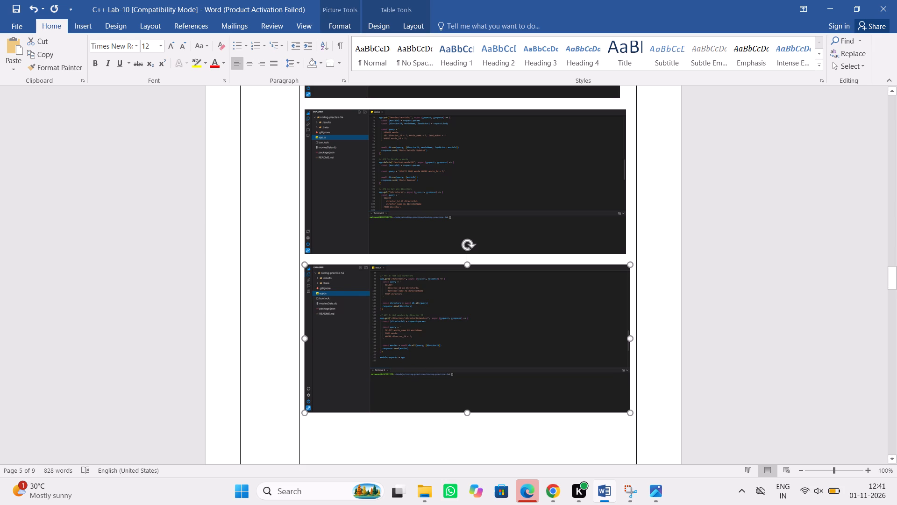
drag(402, 298, 406, 299)
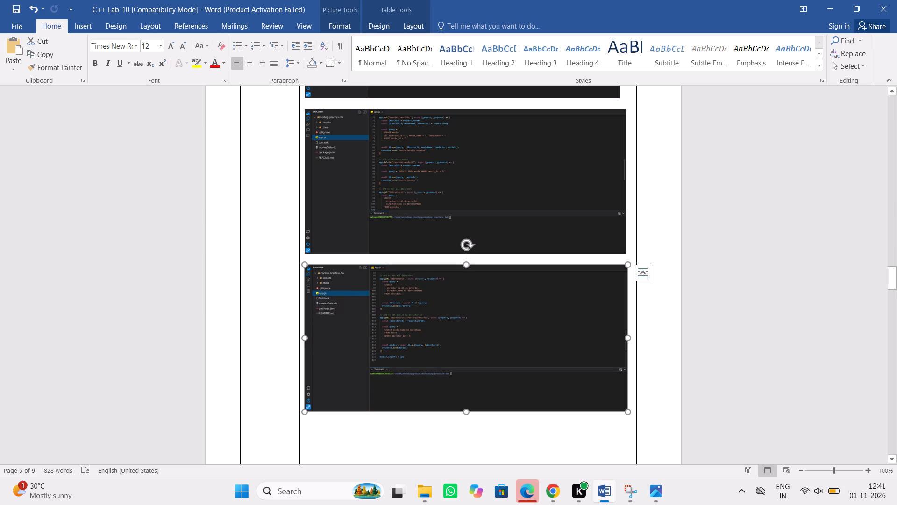
click(461, 431)
Delete all the Node.js and Express.js text in the Application (Practice Use) cell, from "I practiced the concepts" to "full-stack web applications.".
scroll(461, 431, down, 4)
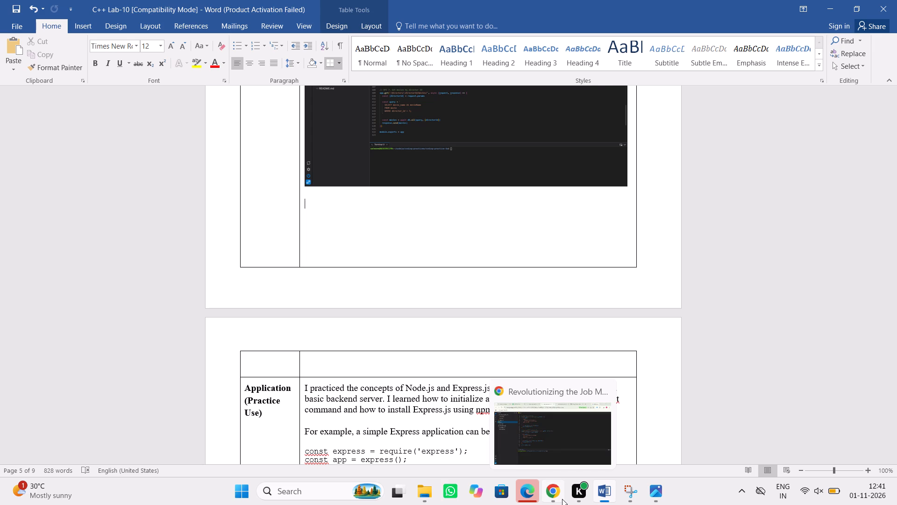
click(442, 438)
scroll(442, 438, down, 2)
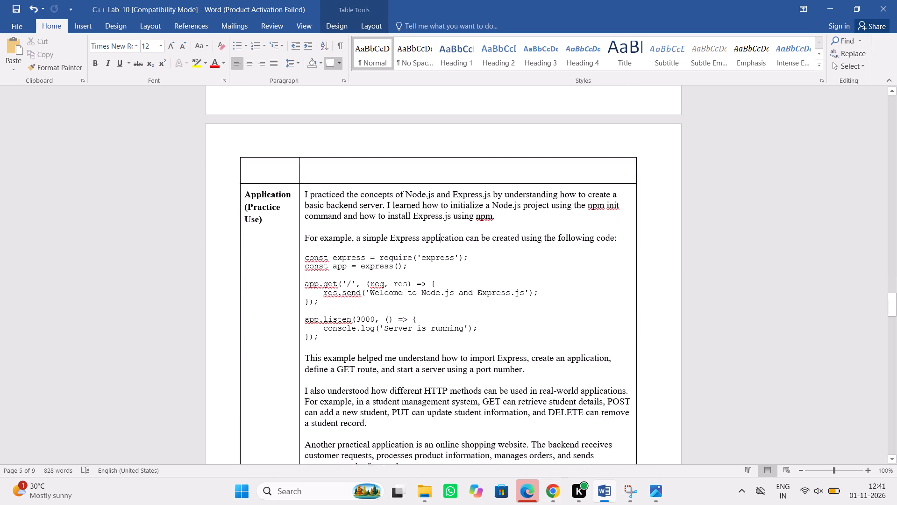
scroll(442, 438, down, 2)
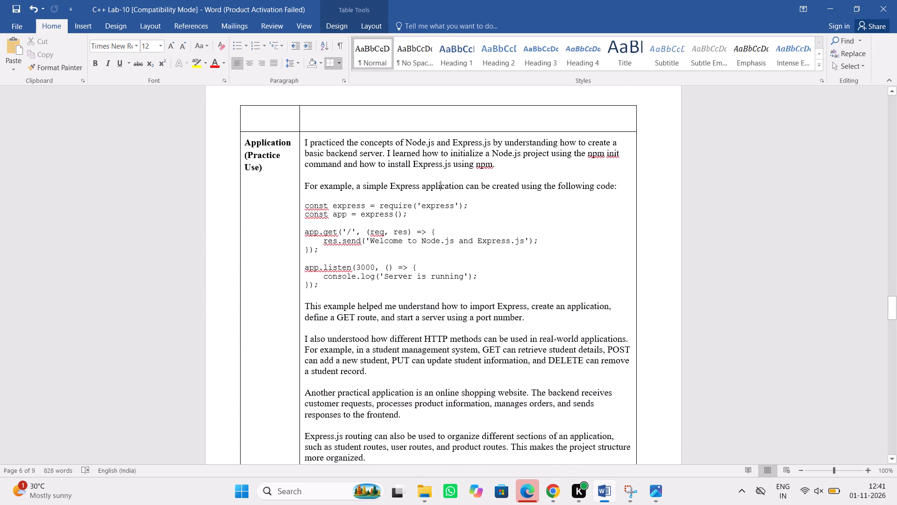
click(305, 140)
click(305, 140)
drag(305, 140, 454, 305)
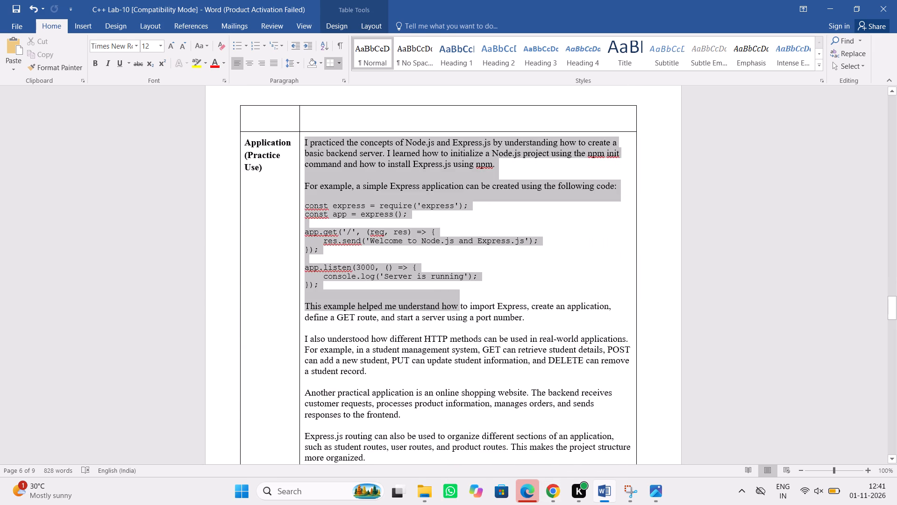
drag(454, 305, 553, 419)
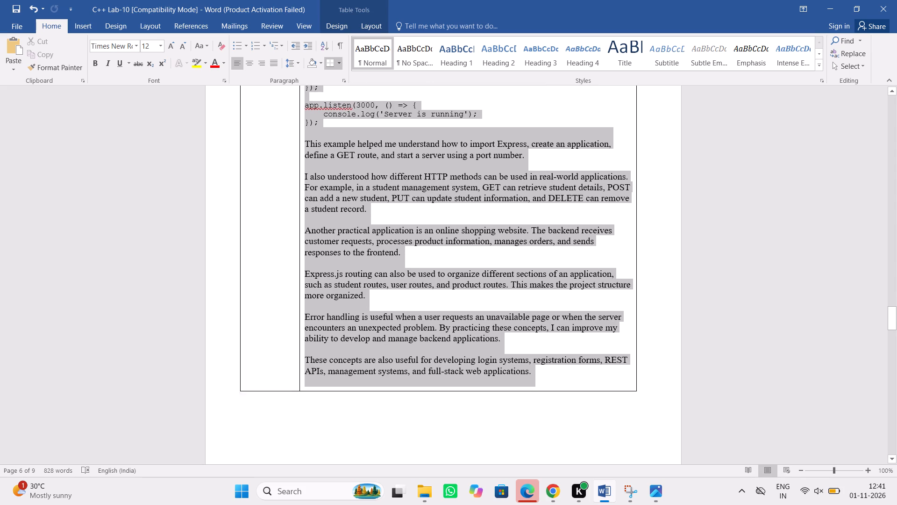
drag(553, 419, 570, 460)
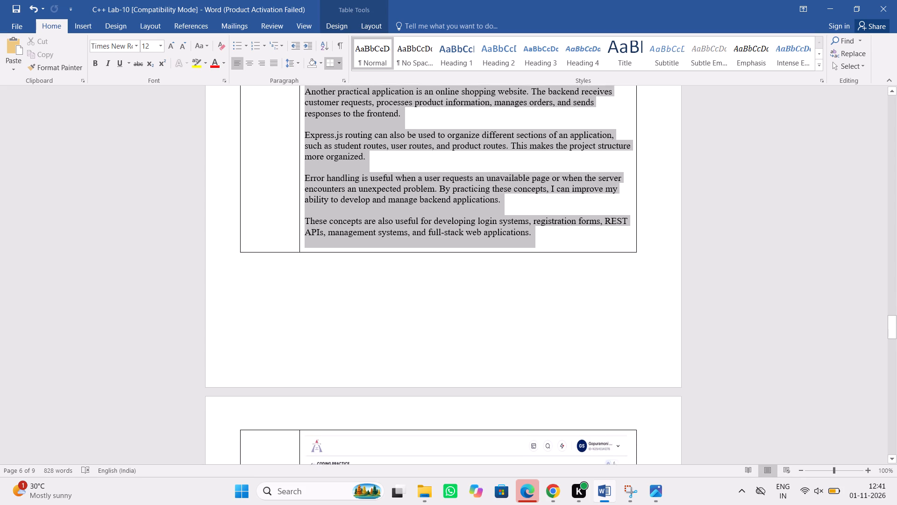
drag(570, 460, 552, 203)
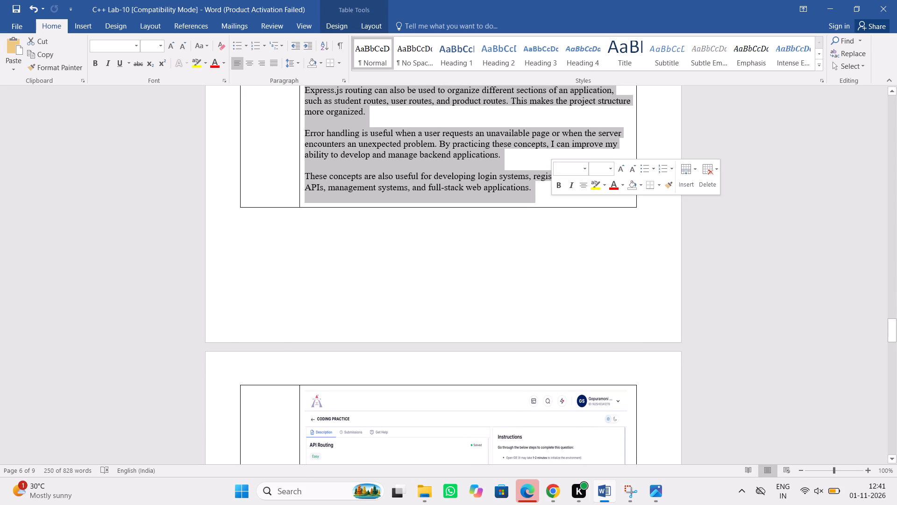
key(BackSpace)
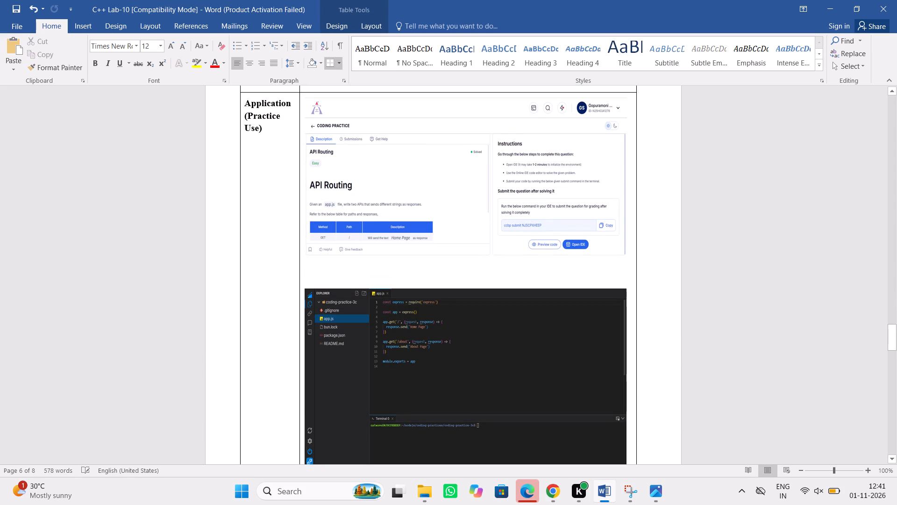
Delete the four old images in the Application cell: the API Routing and Gadgets Page screenshots and their app.js code captures.
click(455, 174)
key(Delete)
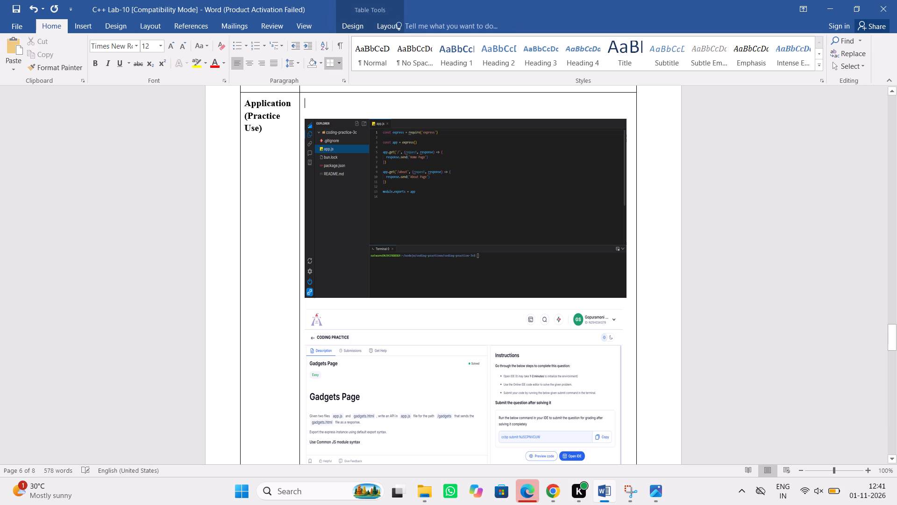
click(444, 211)
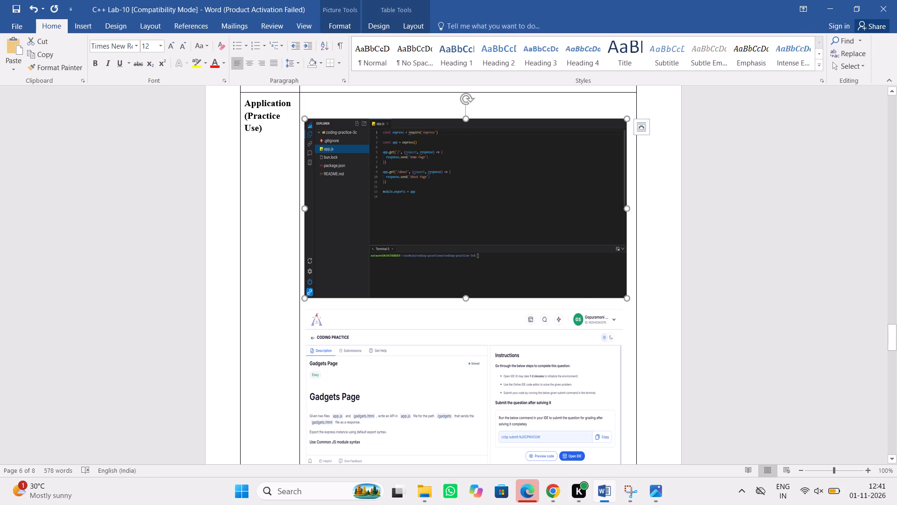
key(Delete)
click(444, 241)
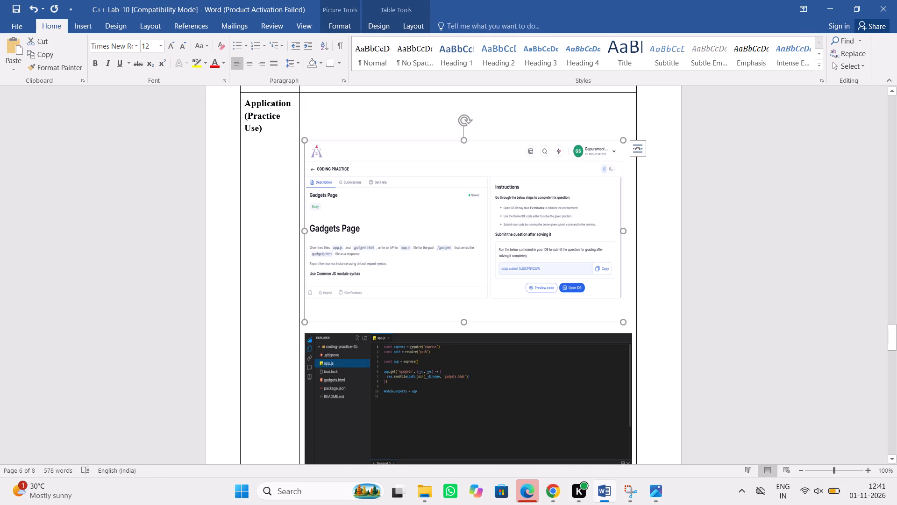
key(Delete)
click(444, 241)
key(Delete)
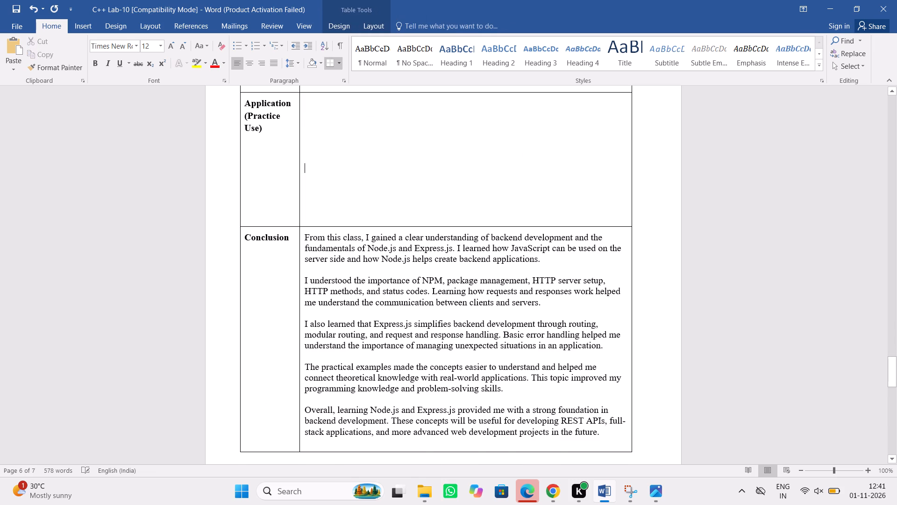
Put the cursor in the emptied Application cell, and copy the "4. Application (Practice Use)" paragraphs from ChatGPT's SQLite Reflective Journal Writing chat.
scroll(444, 241, right, 2)
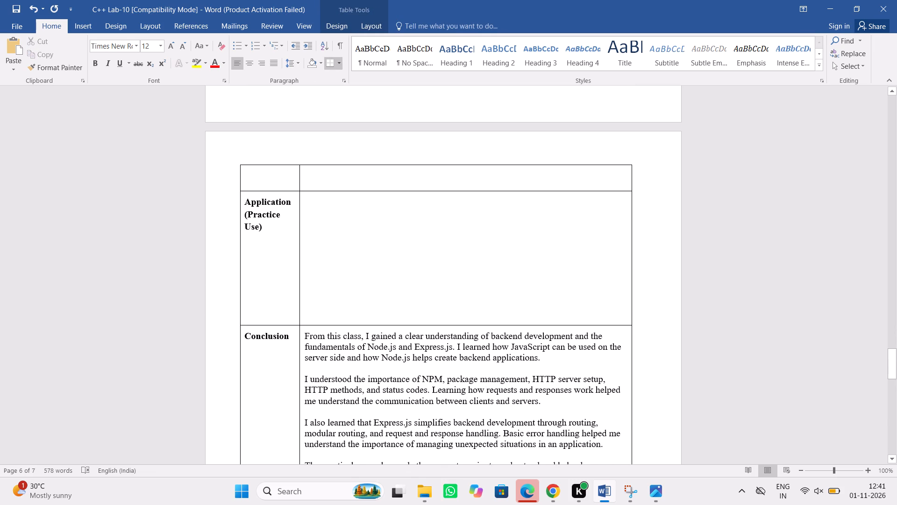
click(306, 200)
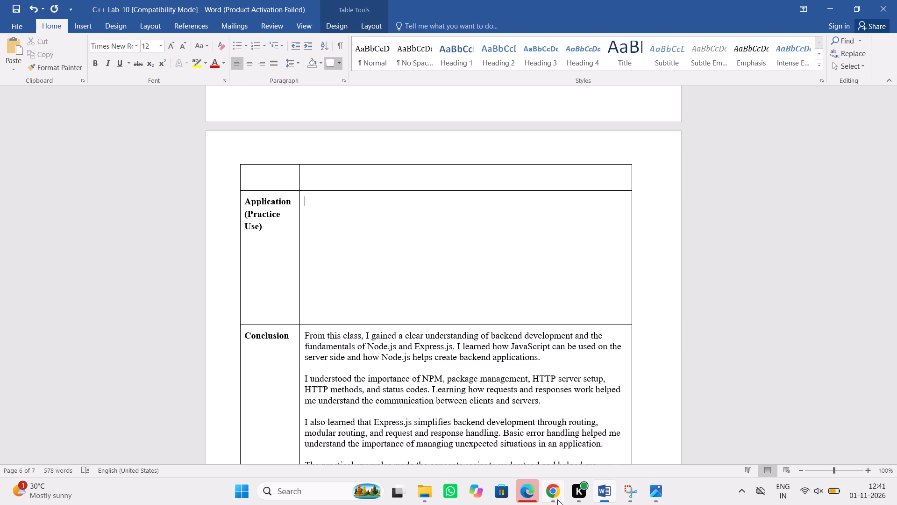
click(567, 416)
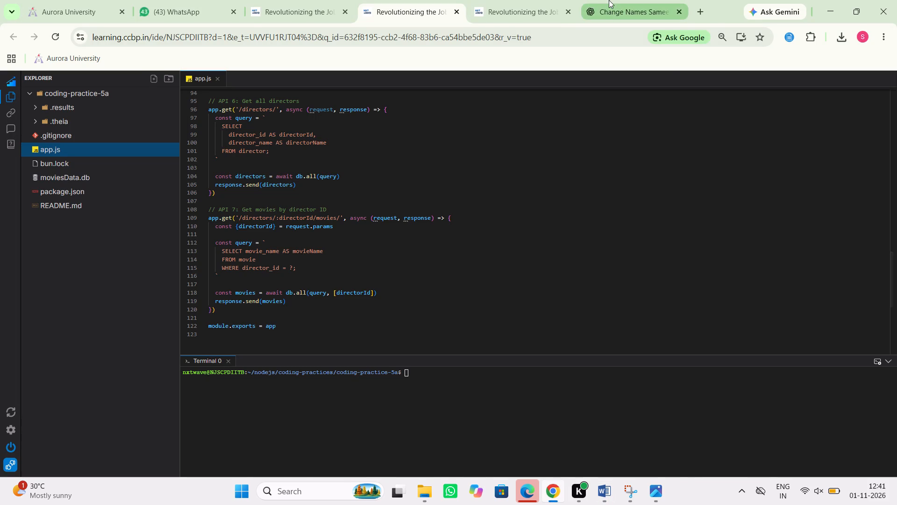
click(609, 0)
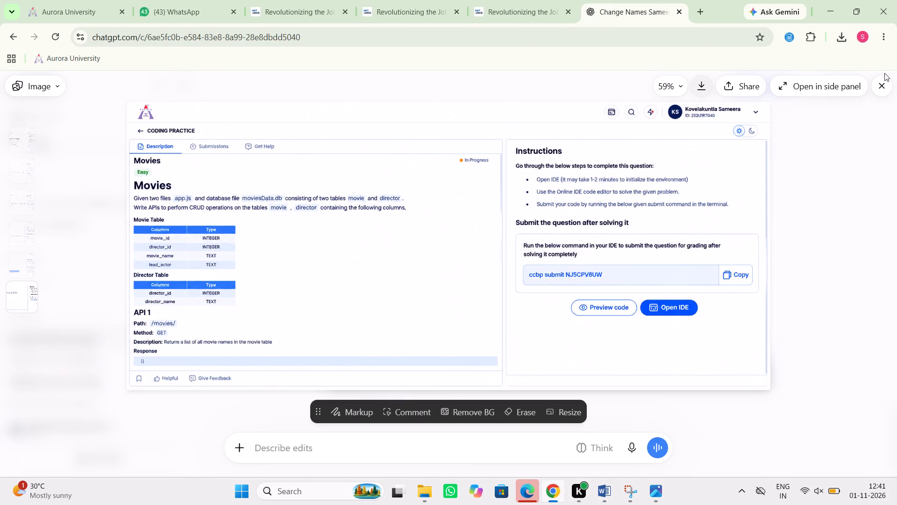
click(884, 82)
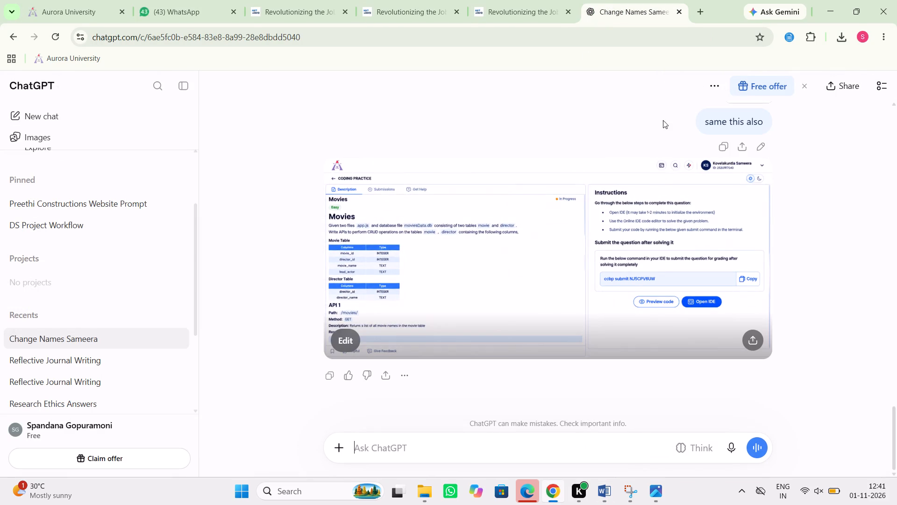
click(129, 359)
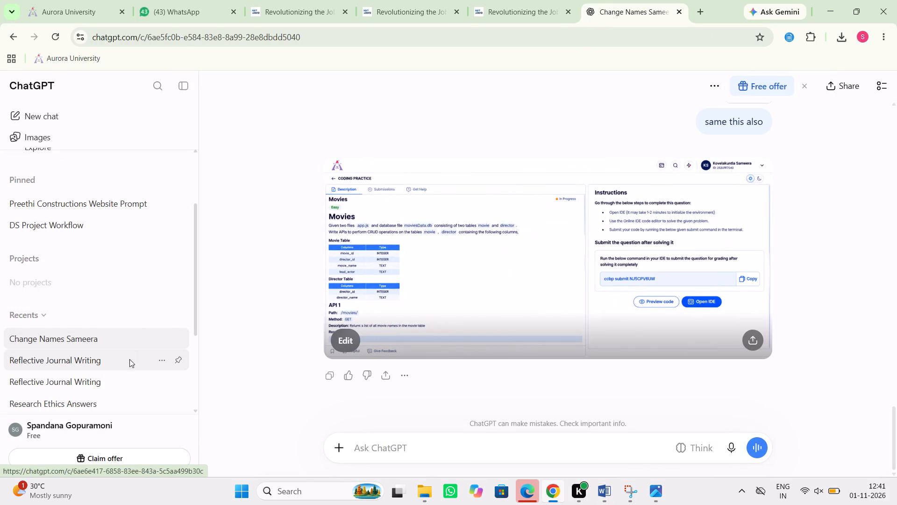
scroll(468, 295, down, 14)
scroll(468, 295, up, 1)
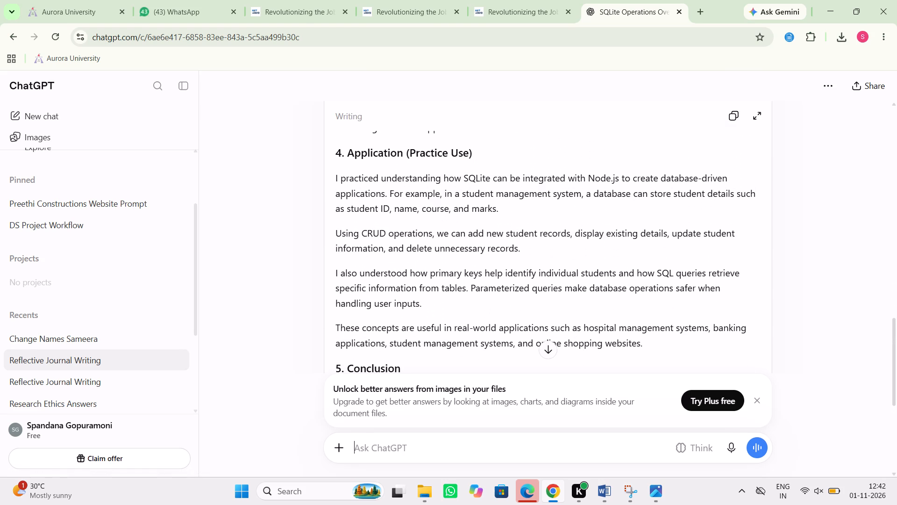
drag(336, 177, 607, 326)
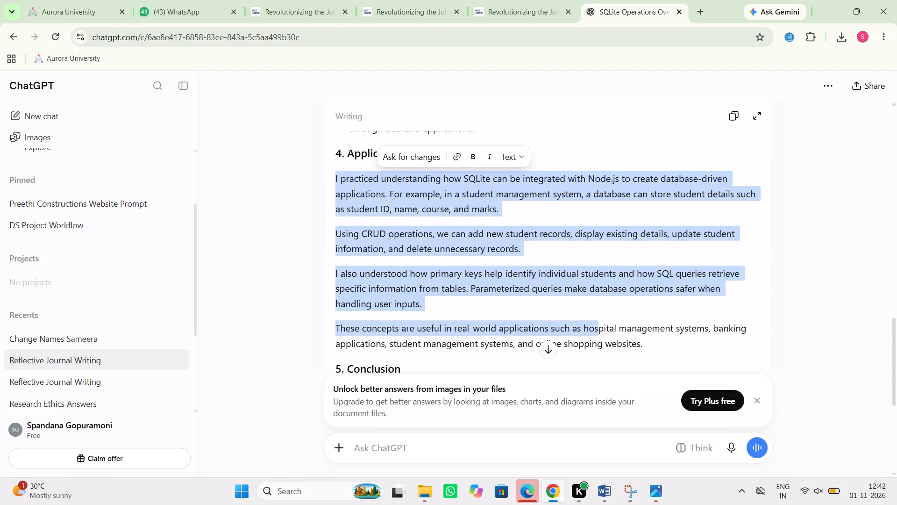
drag(607, 326, 643, 337)
key(ctrl+c)
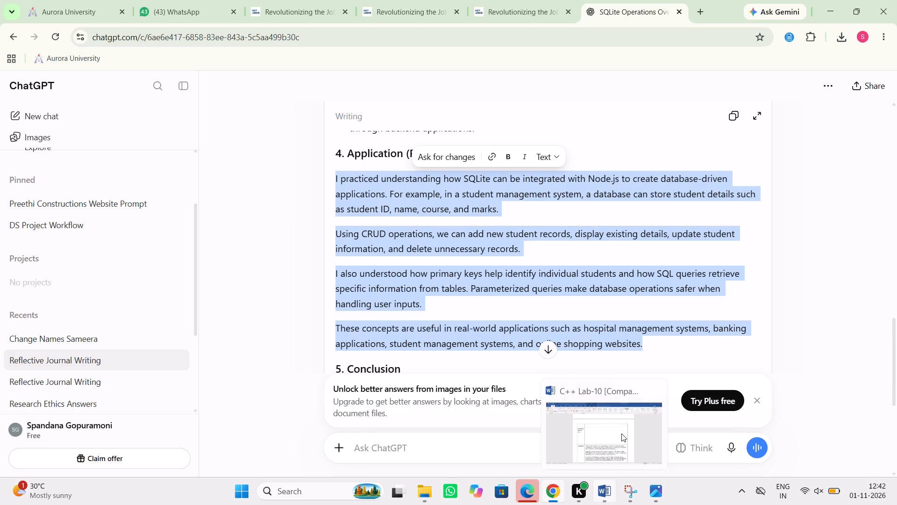
Paste the copied SQLite application paragraphs into the empty Application (Practice Use) cell of the C++ Lab-10 document in Word.
click(622, 433)
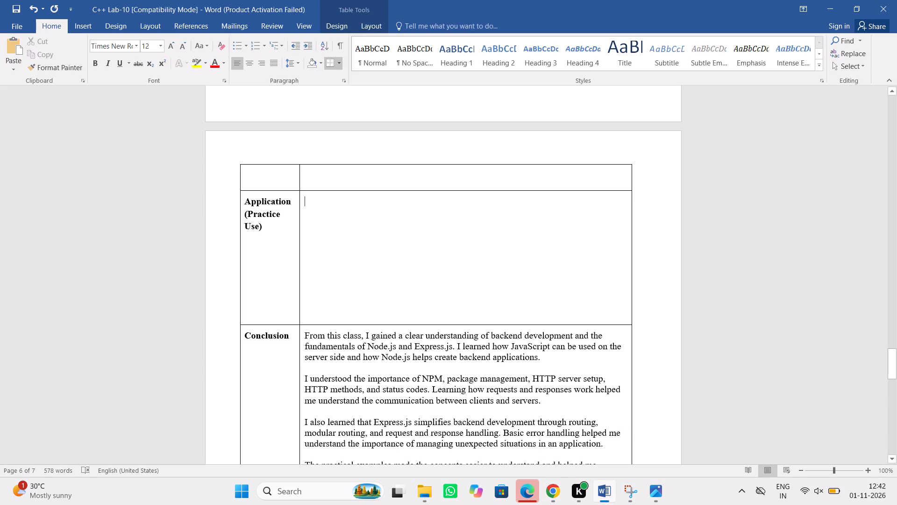
key(ctrl+v)
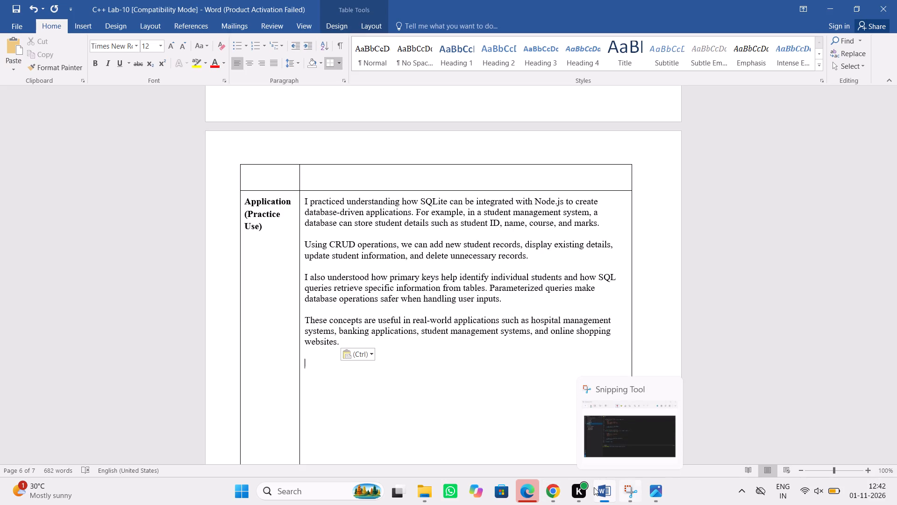
Switch to Chrome and go back from the Movies question to the SQLite and Database Operations coding practice list.
click(559, 433)
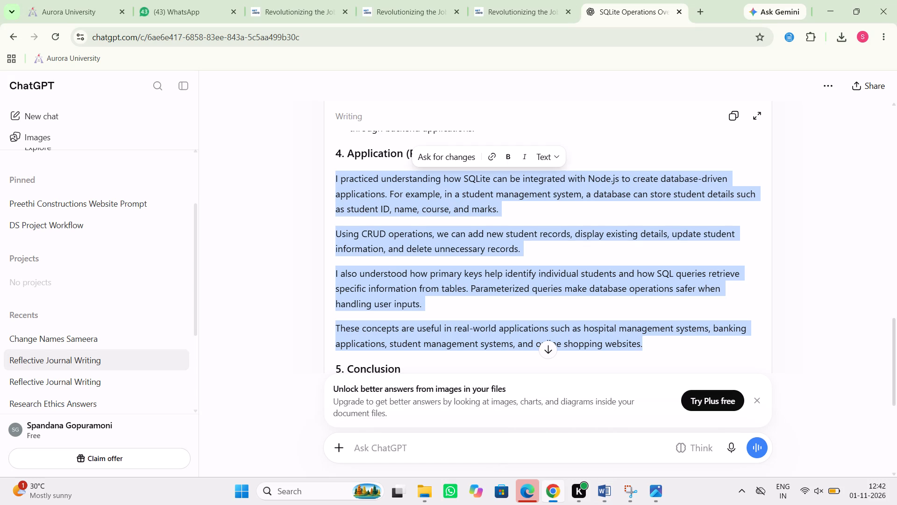
click(311, 0)
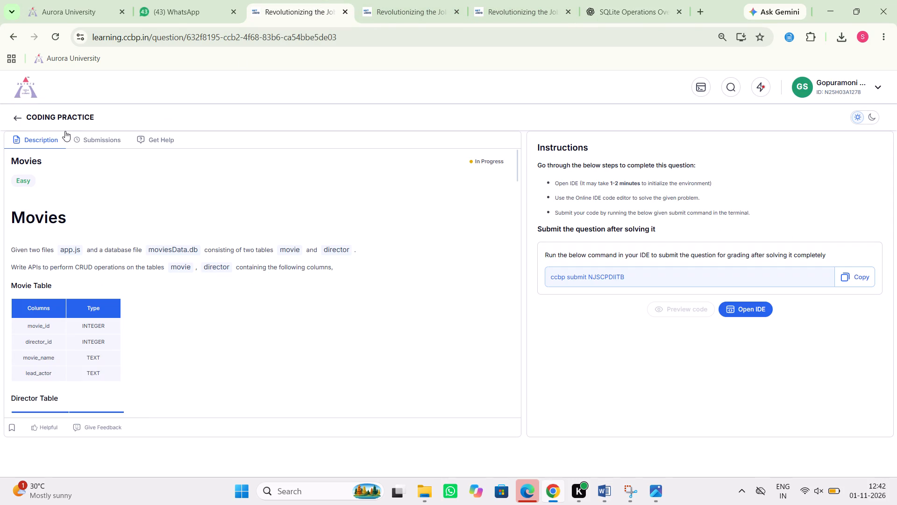
click(21, 114)
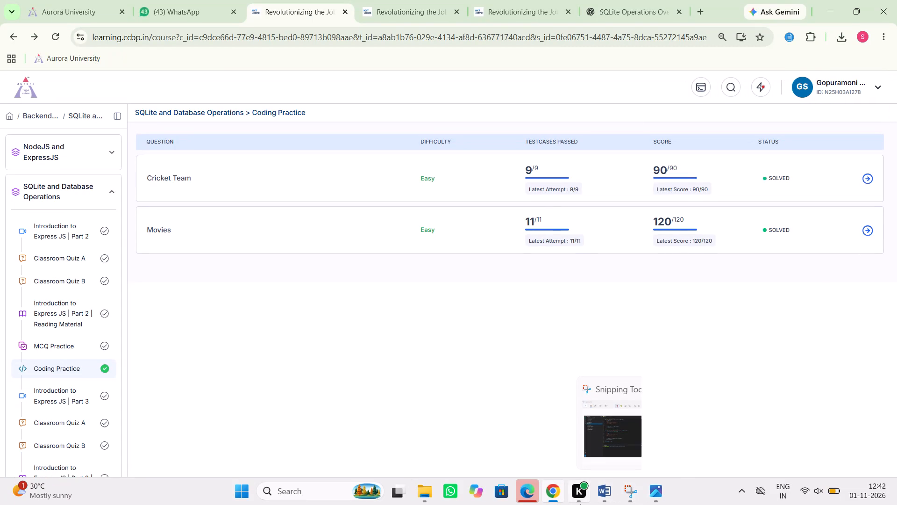
Look through the Word journal from the Key Insights cell to the Conclusion to check which screenshots are already in place.
click(607, 468)
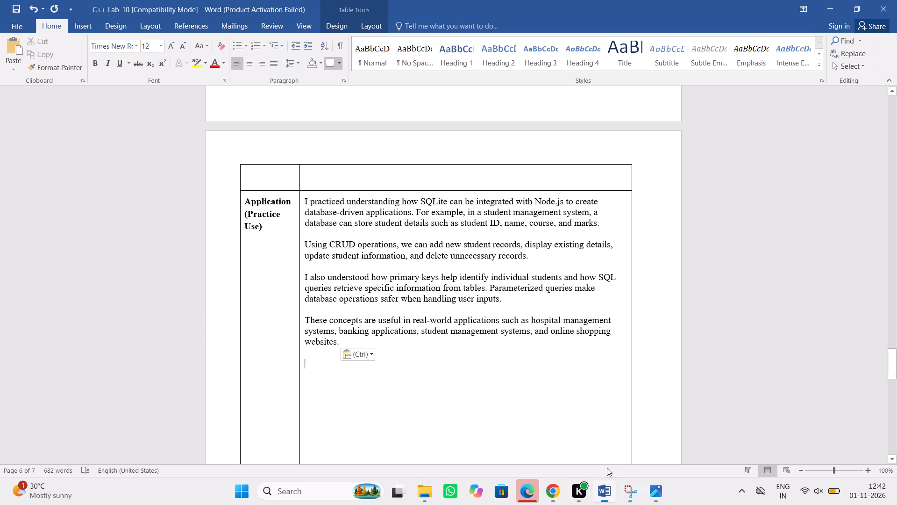
scroll(519, 197, up, 15)
scroll(519, 197, down, 1)
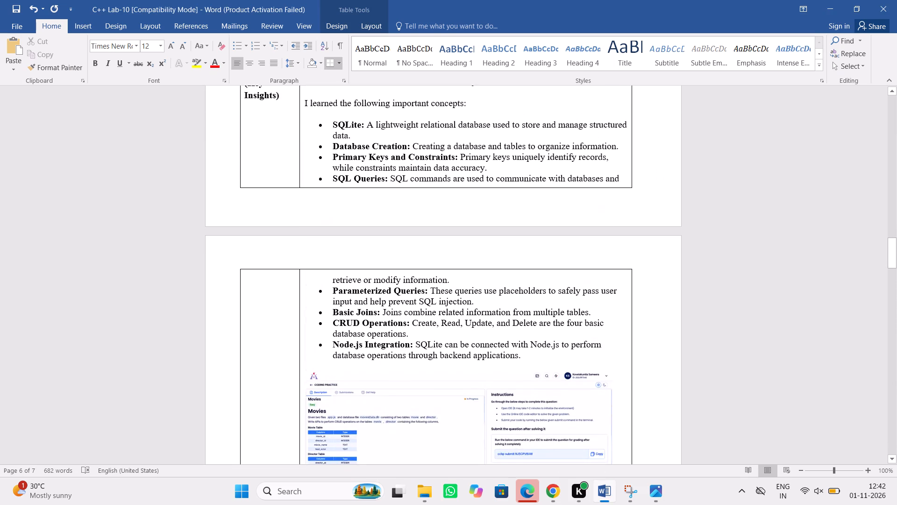
scroll(519, 197, down, 5)
scroll(519, 197, down, 20)
scroll(519, 197, down, 8)
scroll(519, 197, up, 5)
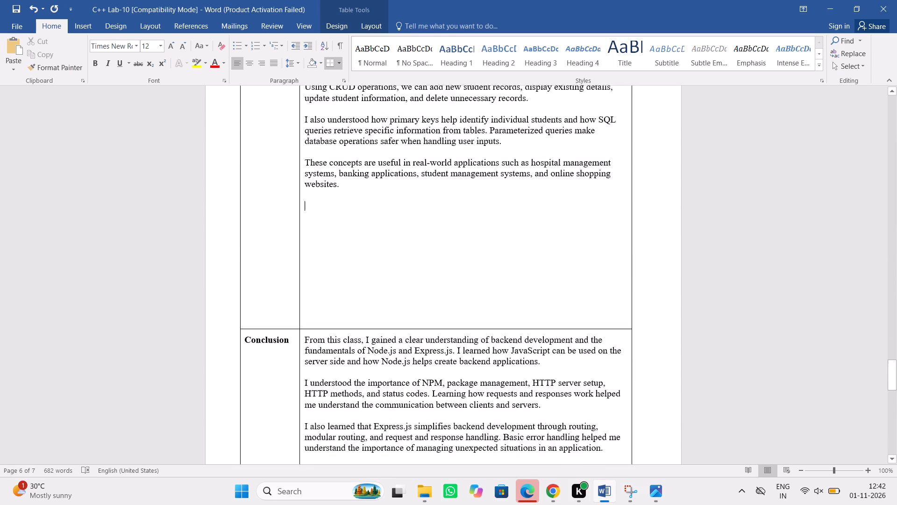
scroll(519, 197, up, 7)
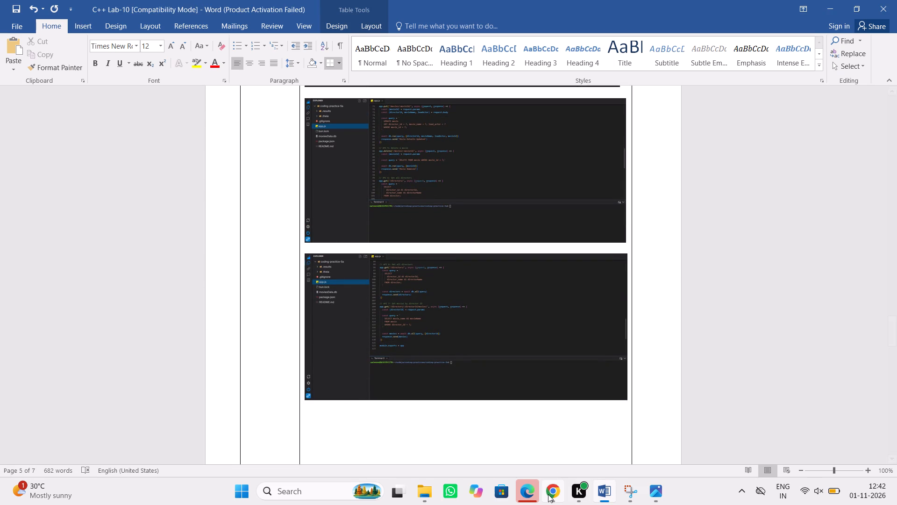
Open the Cricket Team coding practice question in Chrome, then capture its page area below the browser bars and copy the capture.
click(551, 453)
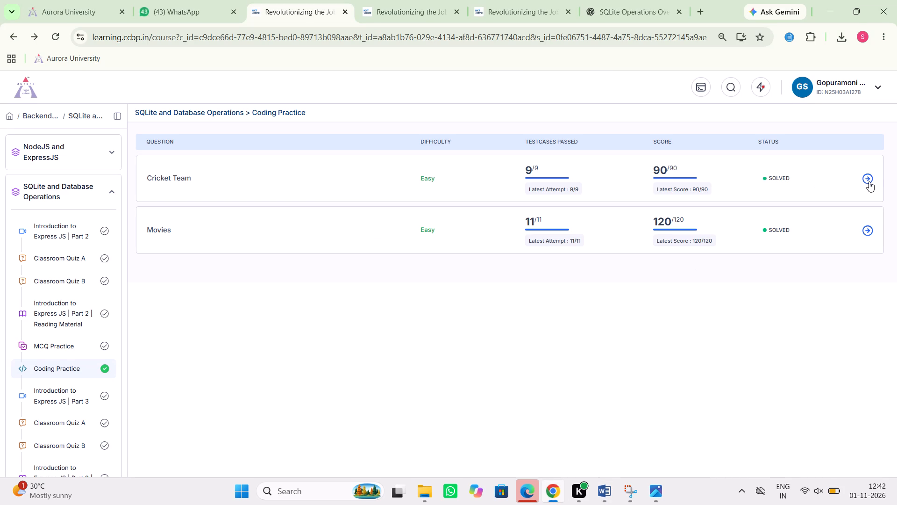
click(869, 181)
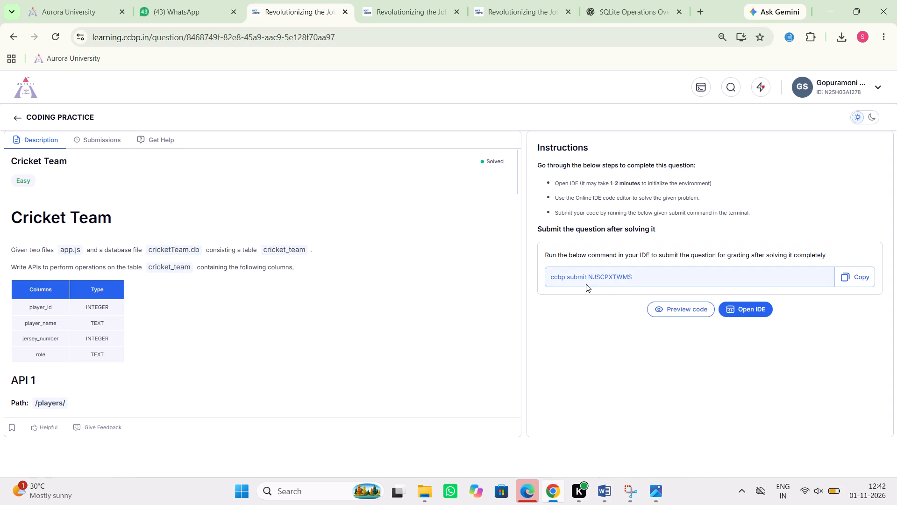
key(Print)
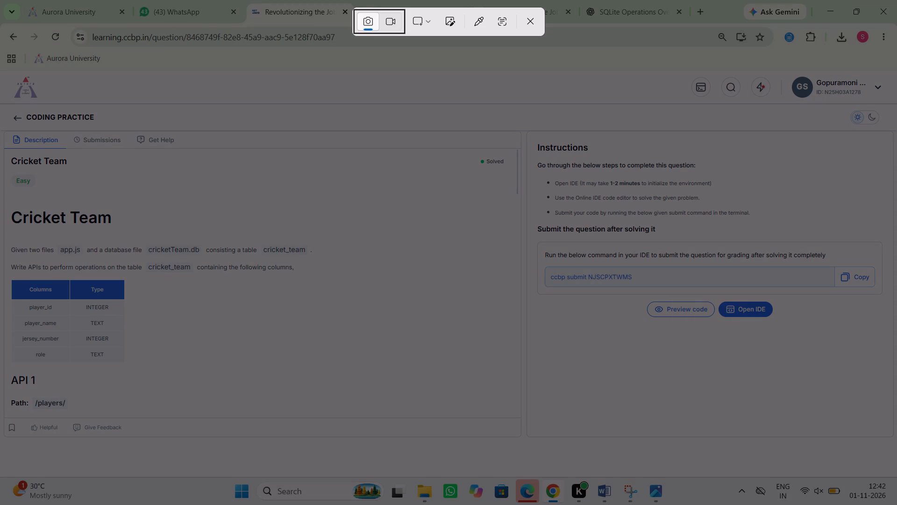
drag(0, 70, 783, 483)
scroll(697, 473, right, 1)
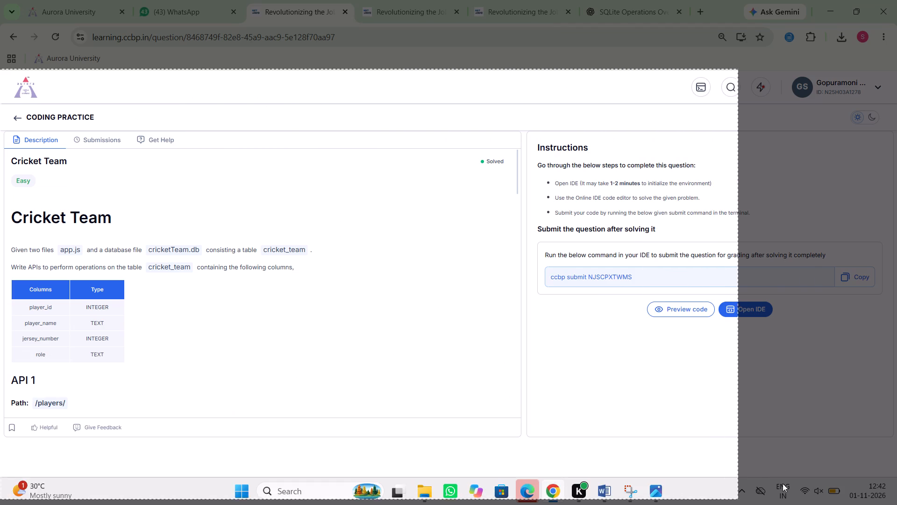
drag(783, 483, 896, 478)
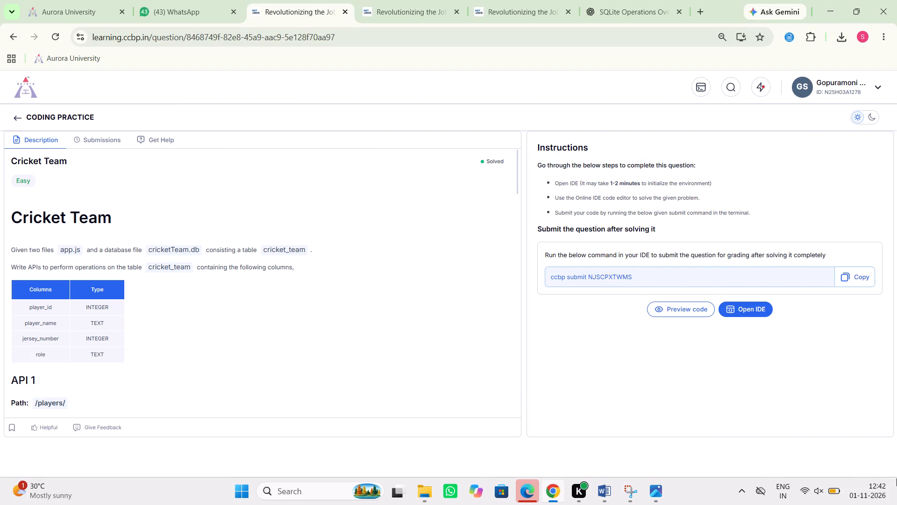
click(788, 339)
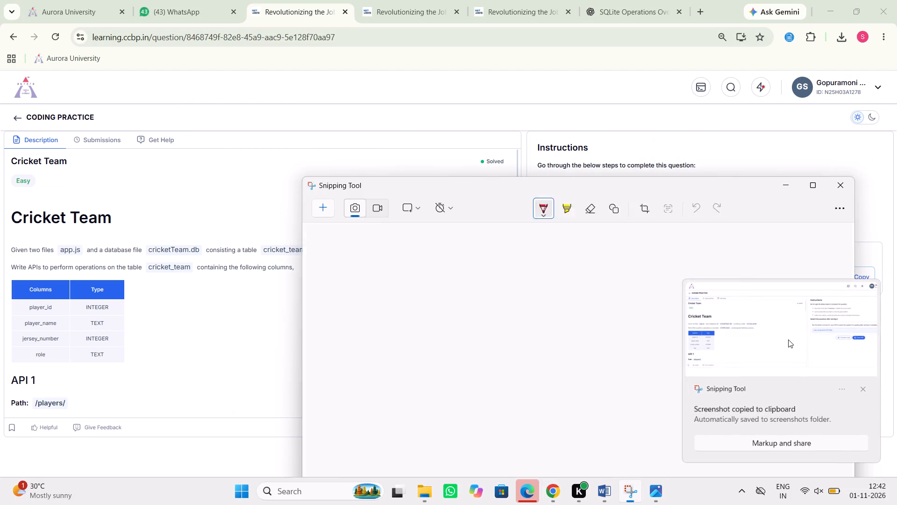
key(ctrl+c)
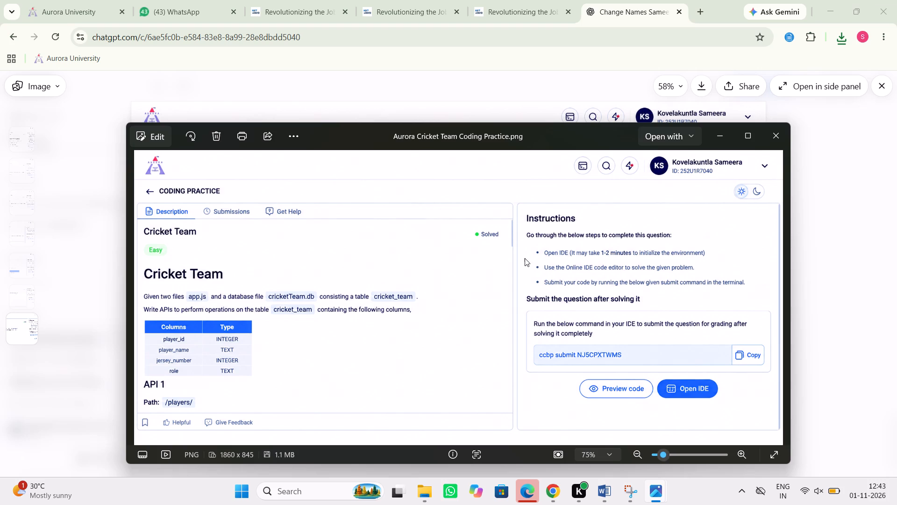
key(ctrl+c)
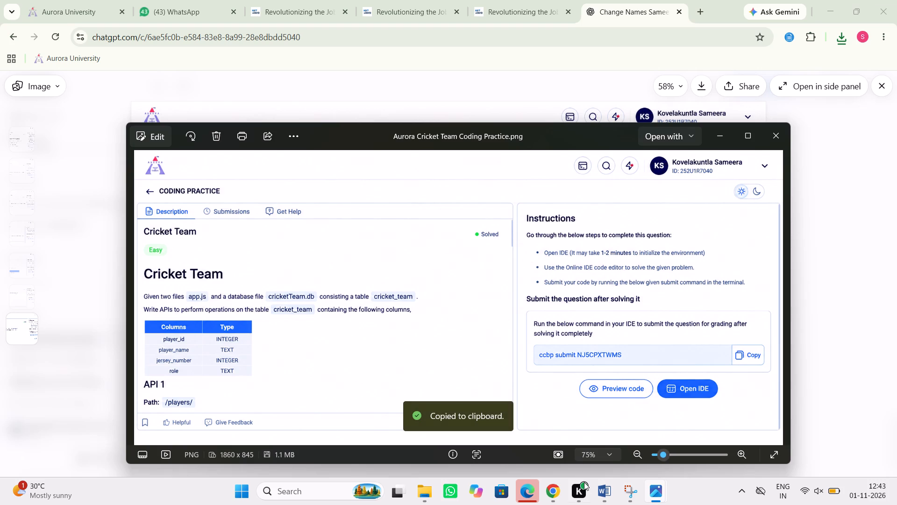
Paste the edited Cricket Team image below the SQLite paragraphs in the Application (Practice Use) cell in Word.
click(615, 445)
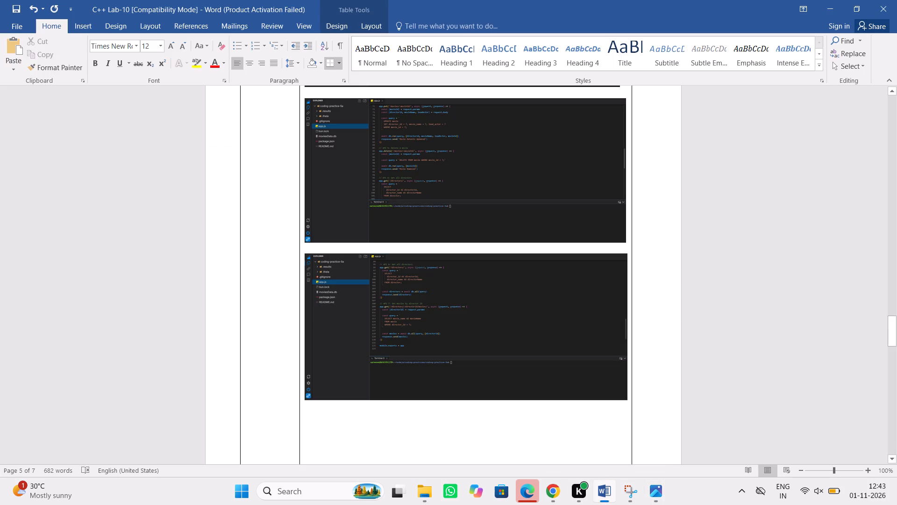
scroll(449, 406, down, 9)
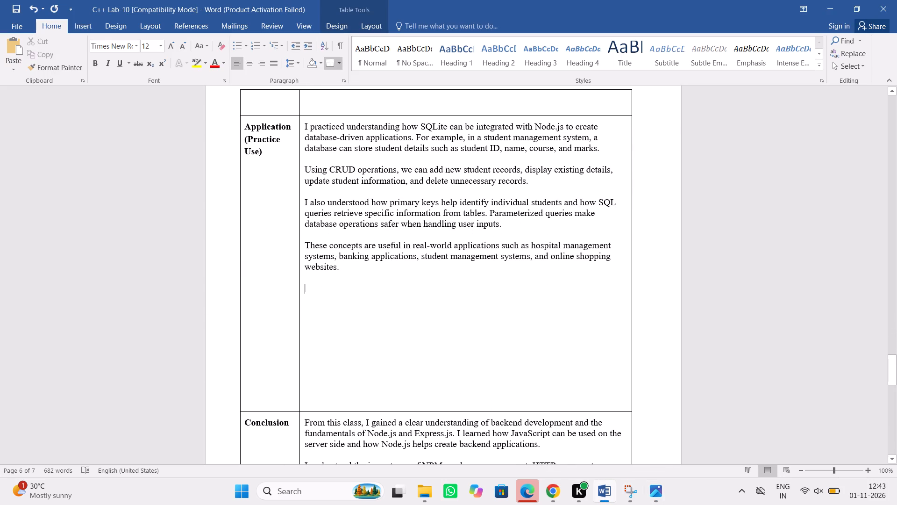
key(ctrl+v)
Shrink the pasted Cricket Team image proportionally until its full width fits inside the Application (Practice Use) cell.
click(378, 262)
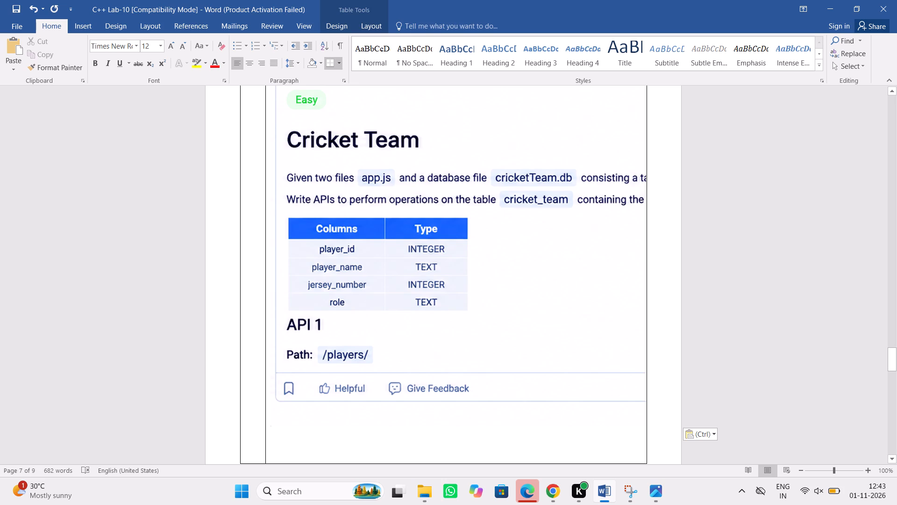
scroll(378, 262, up, 4)
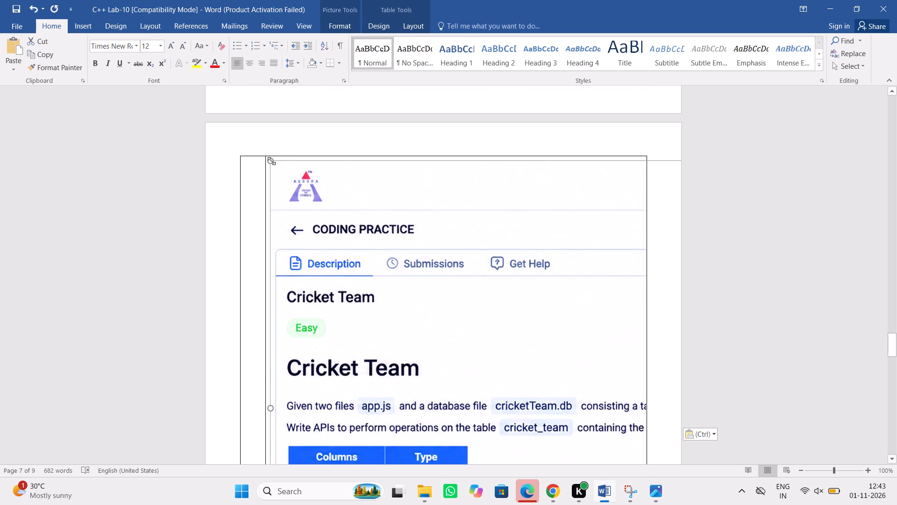
drag(271, 161, 631, 252)
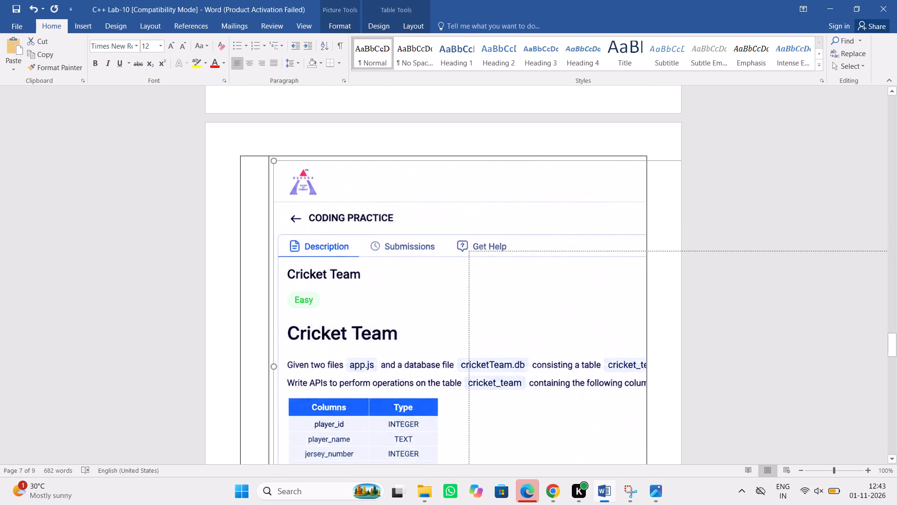
drag(631, 252, 407, 270)
click(407, 270)
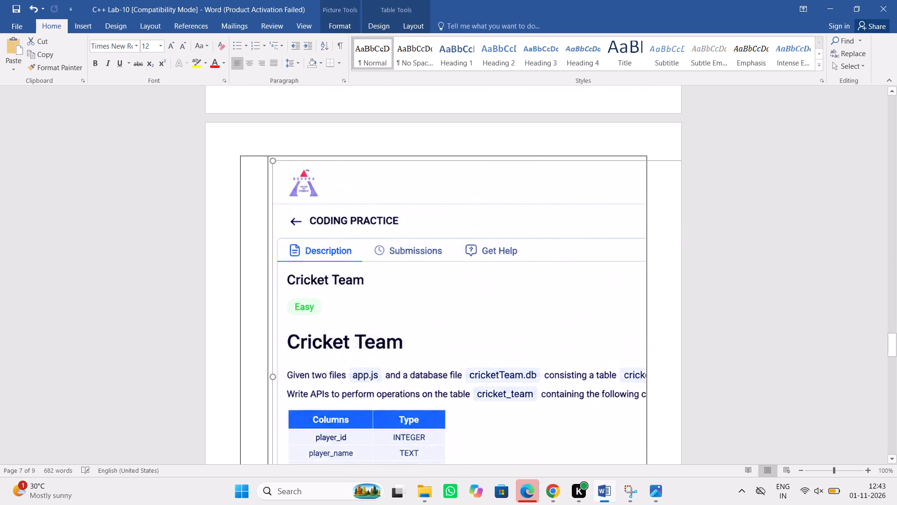
click(274, 162)
drag(274, 160, 558, 209)
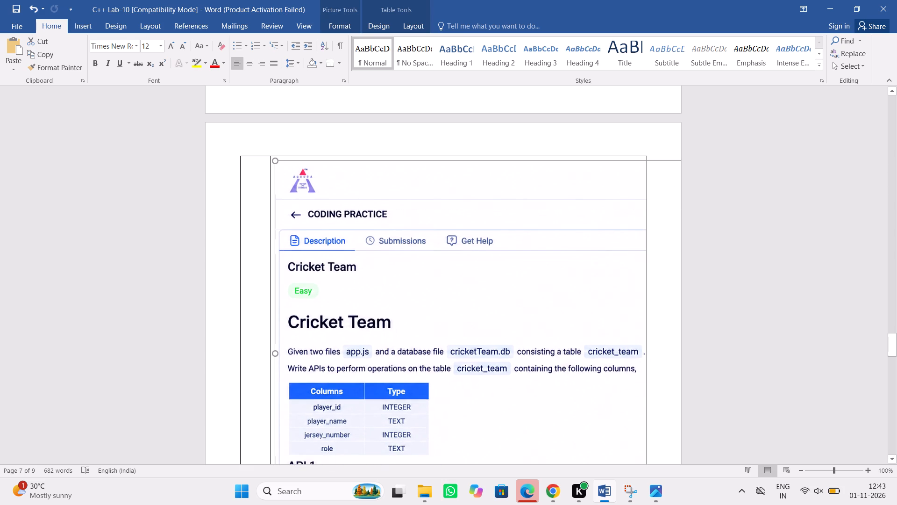
click(326, 169)
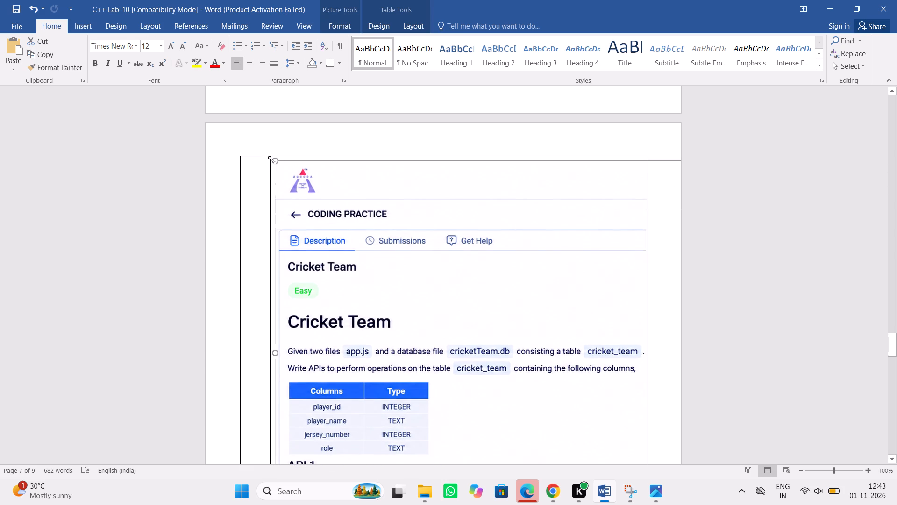
drag(275, 160, 545, 210)
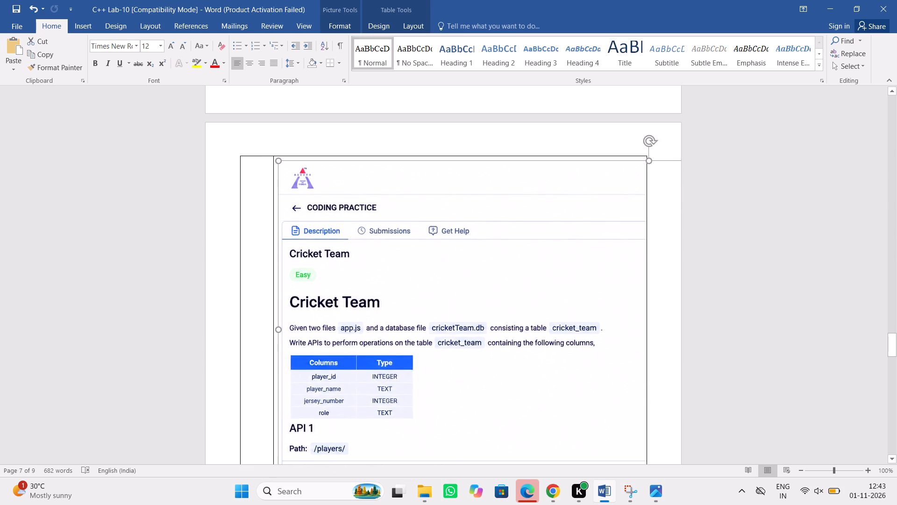
drag(545, 210, 655, 211)
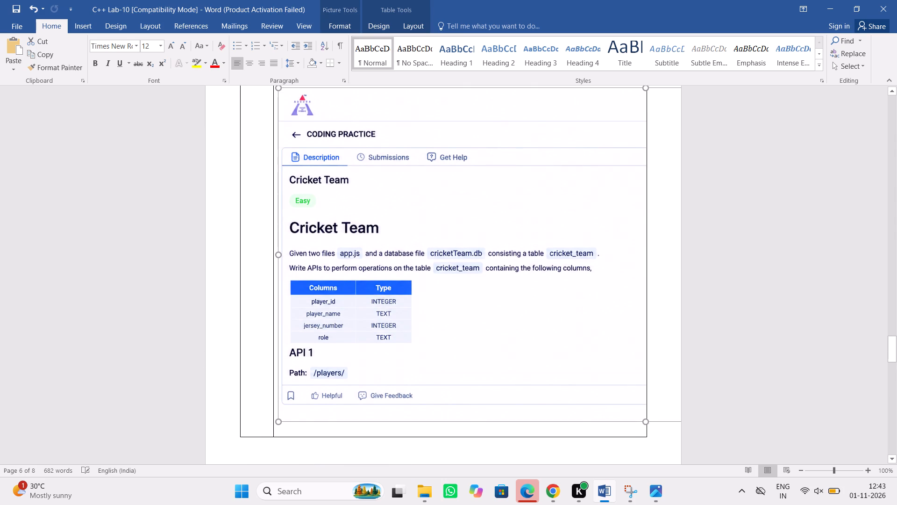
click(416, 241)
scroll(416, 241, up, 2)
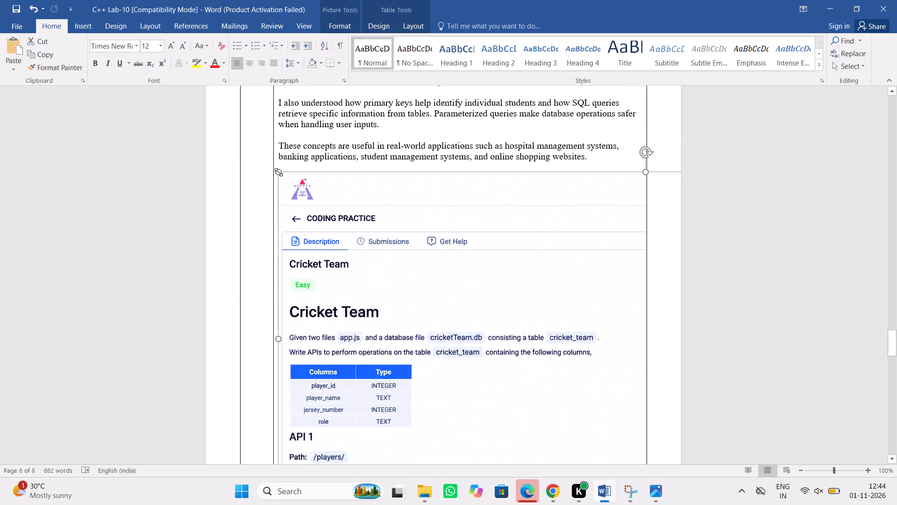
drag(278, 172, 509, 209)
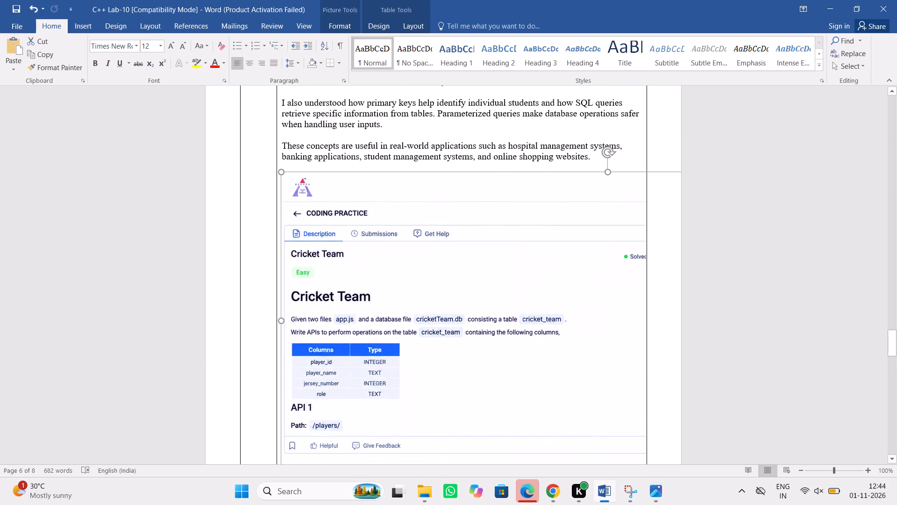
drag(509, 209, 677, 224)
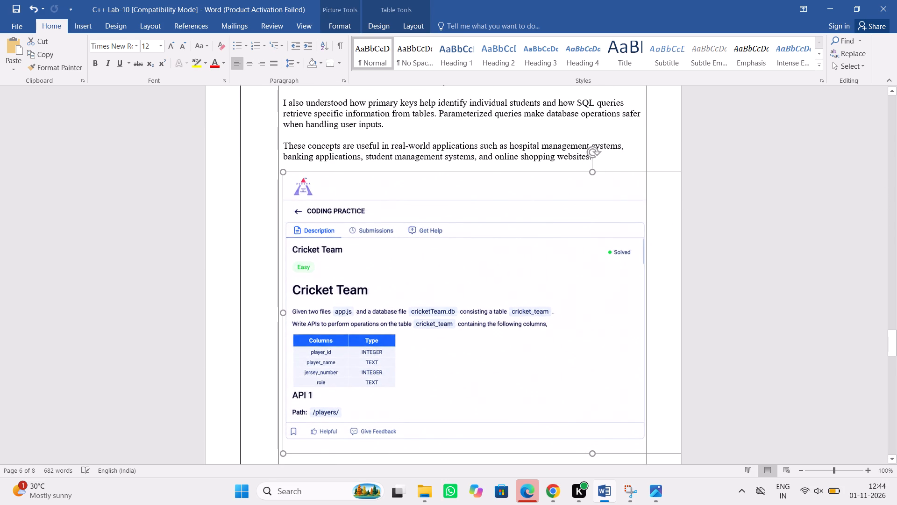
drag(282, 172, 463, 187)
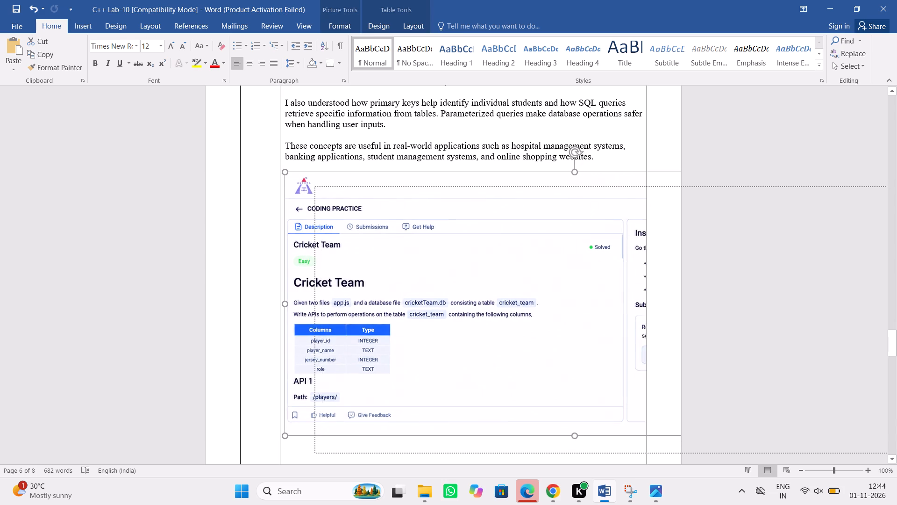
drag(463, 187, 482, 206)
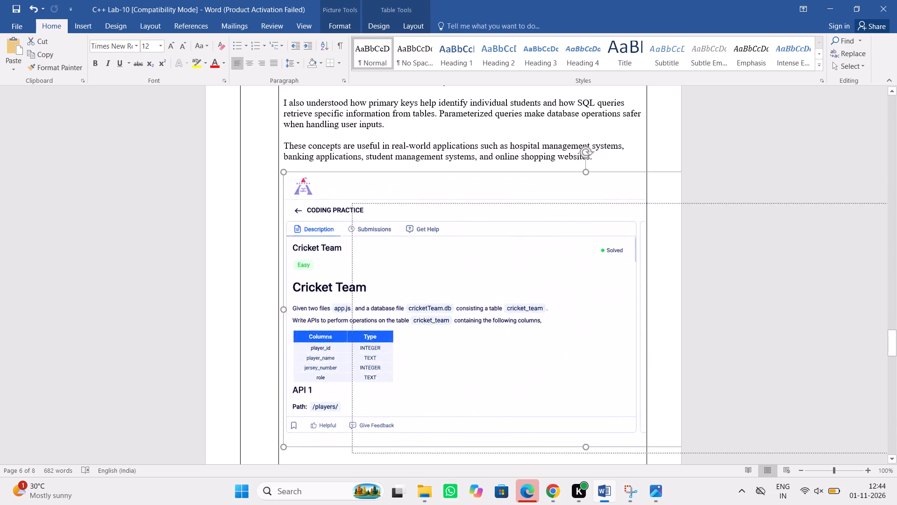
drag(482, 206, 734, 232)
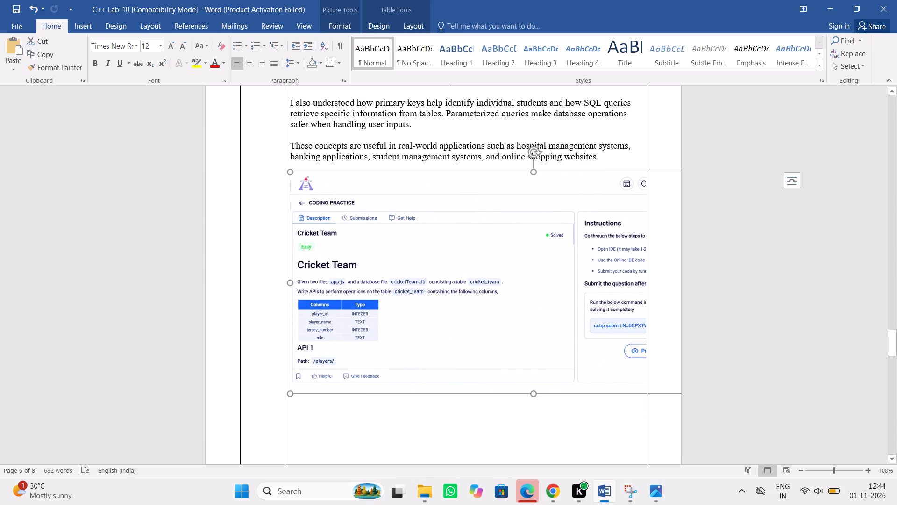
click(293, 173)
click(292, 173)
drag(289, 170, 426, 198)
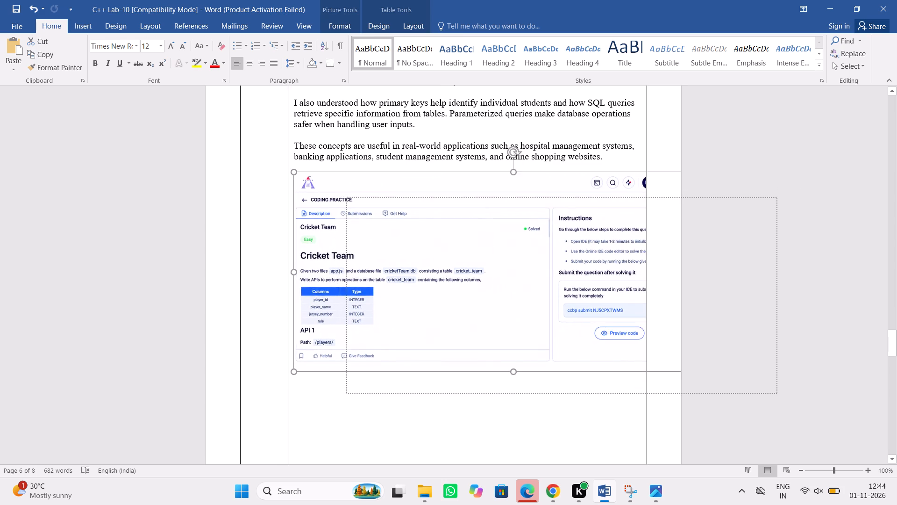
drag(426, 198, 590, 228)
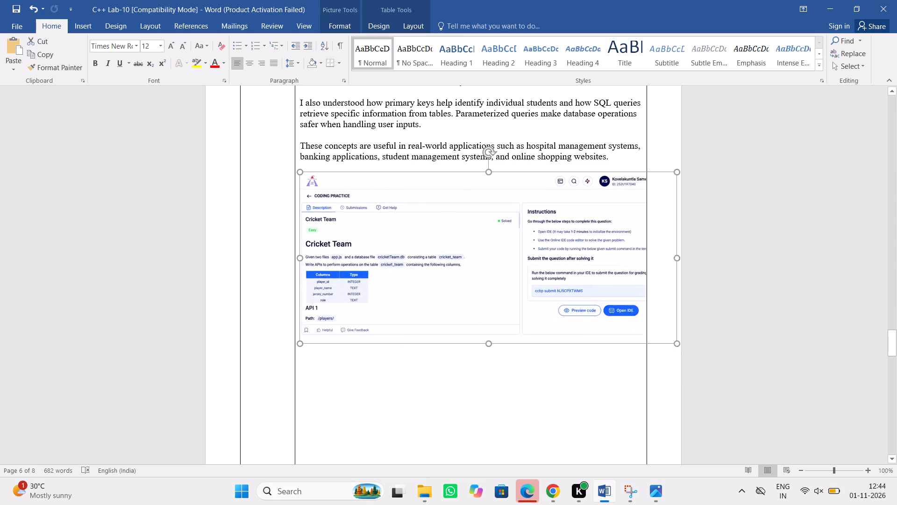
drag(590, 228, 749, 228)
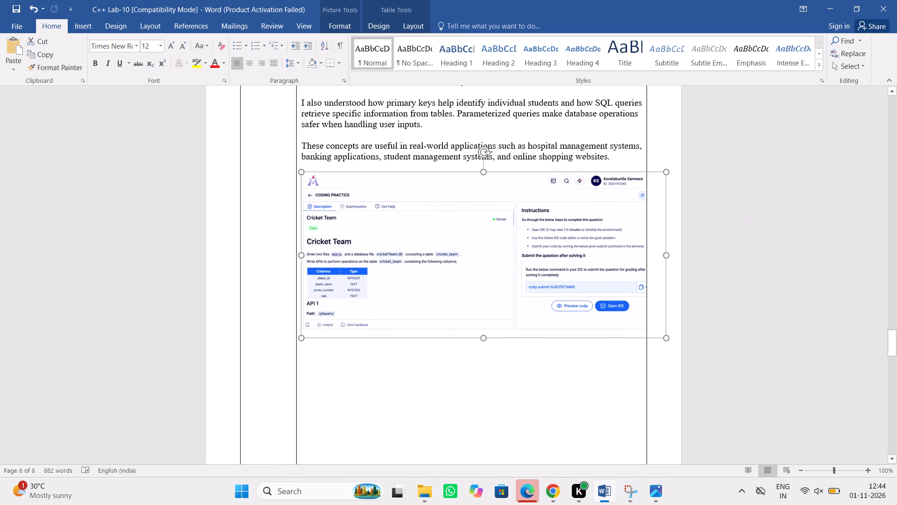
drag(300, 173, 338, 179)
drag(338, 179, 410, 198)
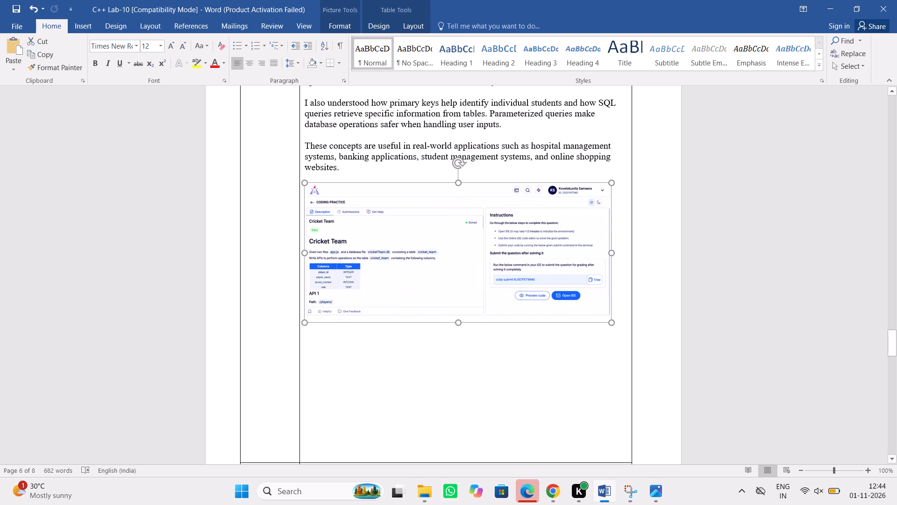
Add a new line directly below the Cricket Team image in the Application (Practice Use) cell.
click(614, 318)
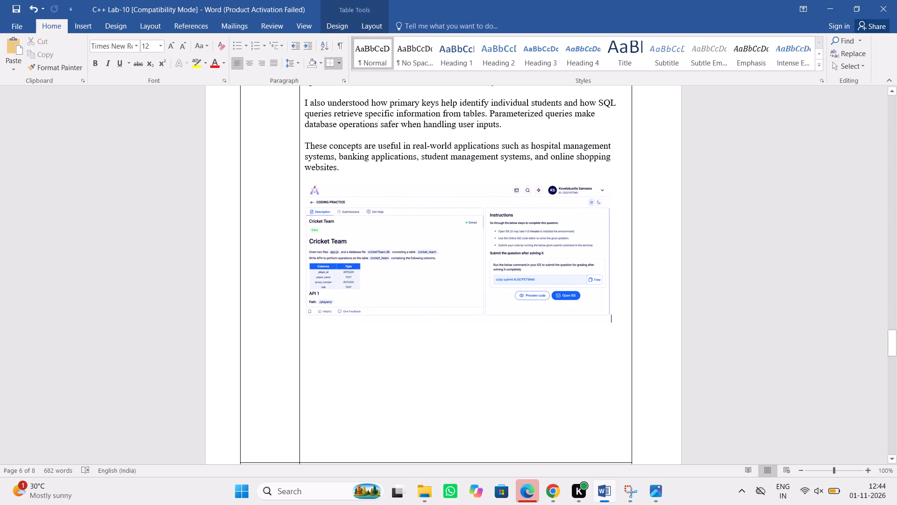
key(Return)
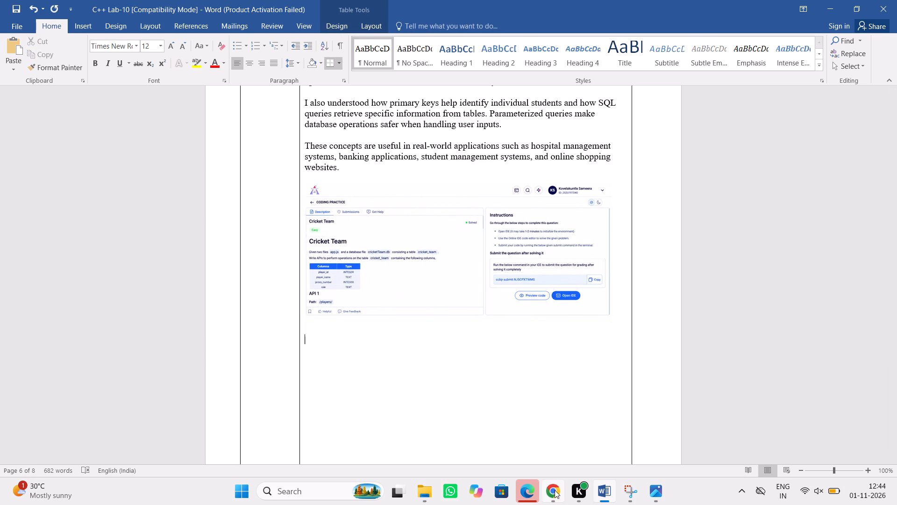
Switch to Chrome, launch the IDE from the Cricket Team question page and open app.js in the coding-practice-4a folder.
click(560, 429)
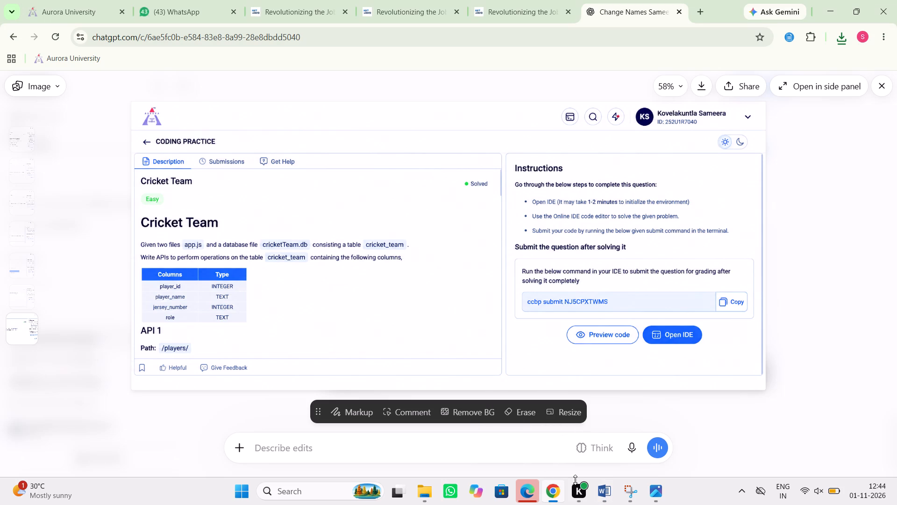
click(553, 454)
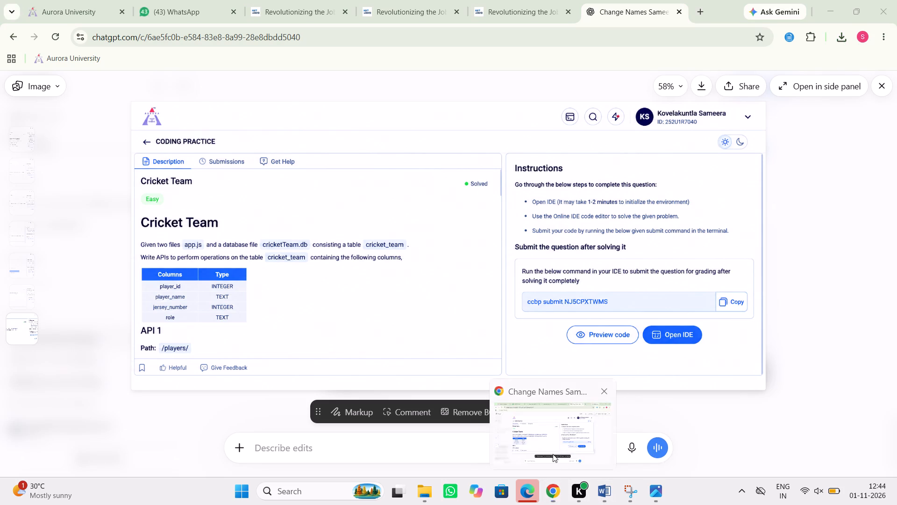
click(290, 0)
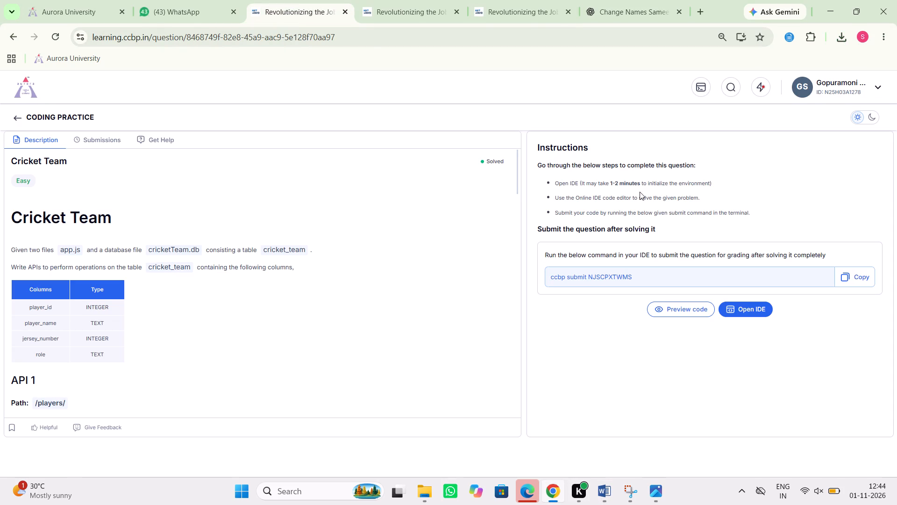
click(757, 307)
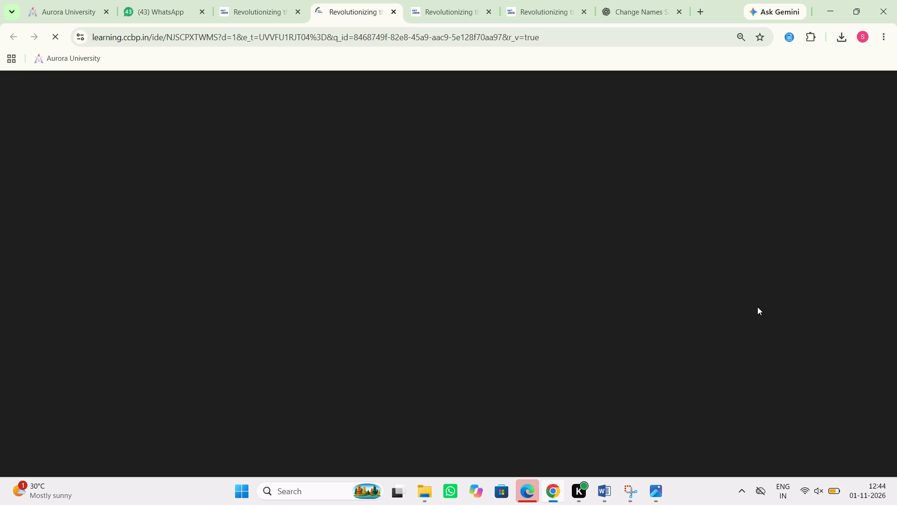
click(513, 290)
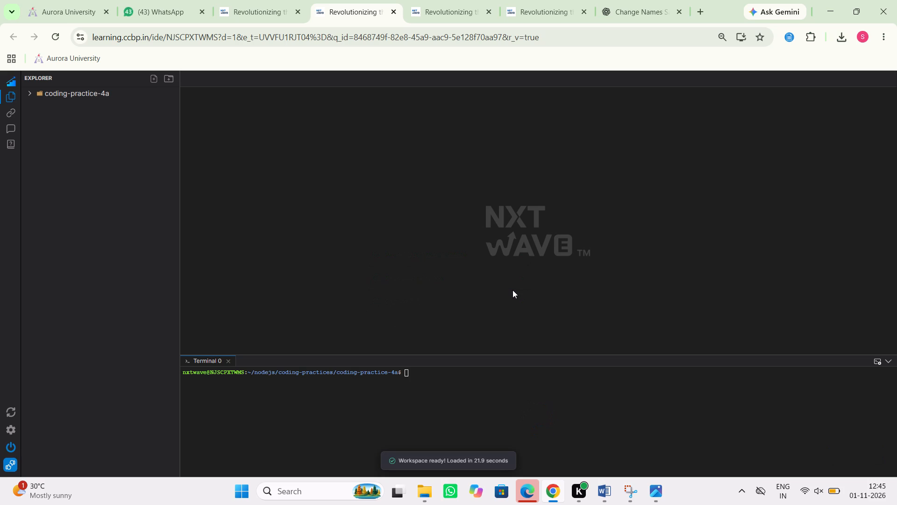
click(58, 93)
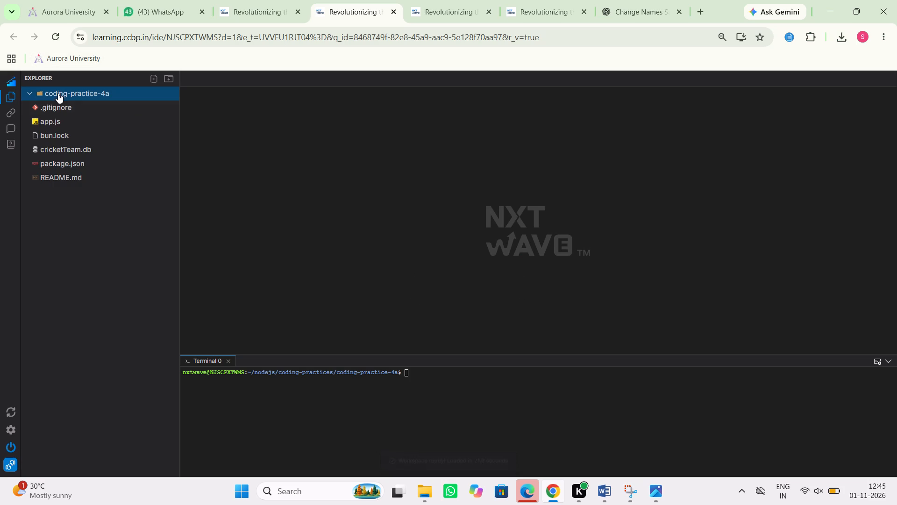
click(58, 120)
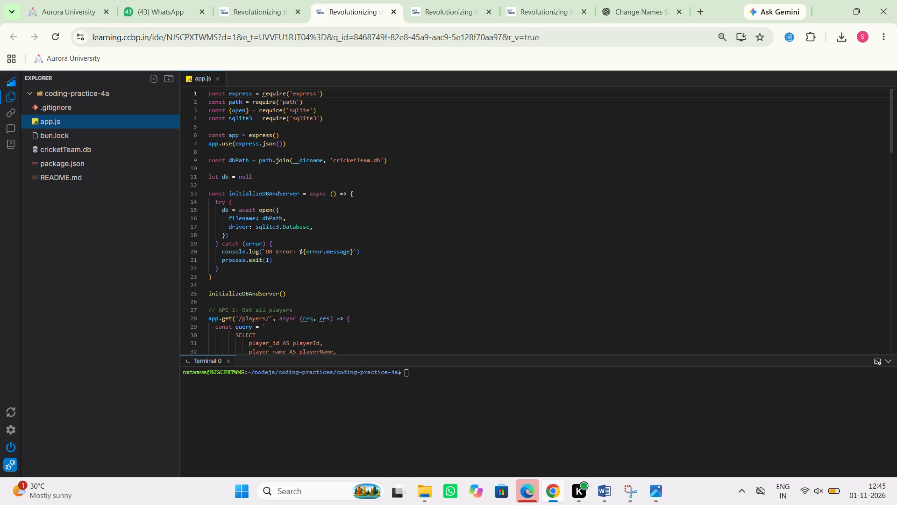
Capture the IDE area showing the file explorer, app.js code and terminal below the browser bars, and copy the capture.
key(Print)
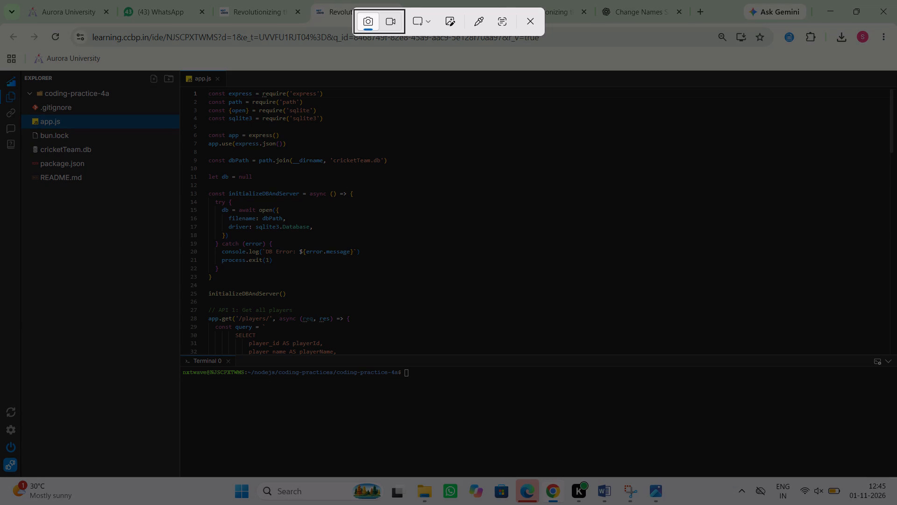
drag(0, 71, 532, 297)
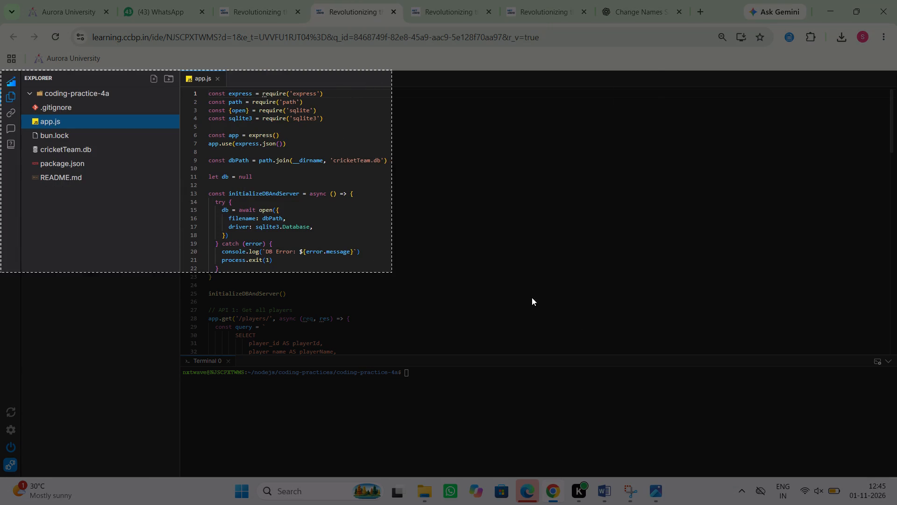
drag(532, 297, 896, 476)
scroll(642, 353, right, 1)
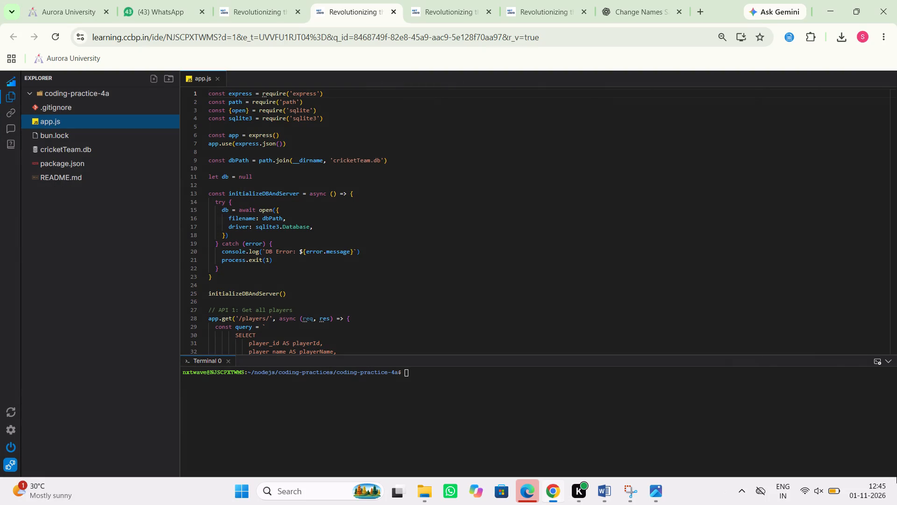
click(836, 335)
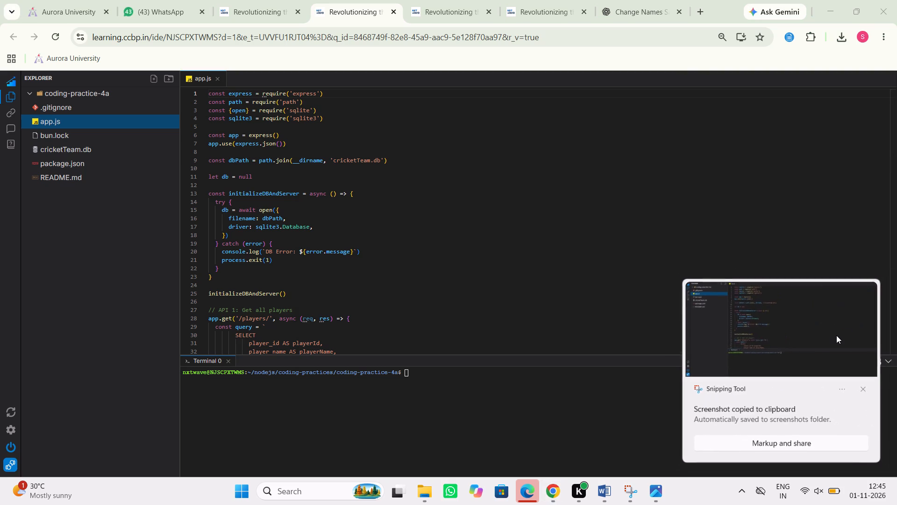
key(ctrl+c)
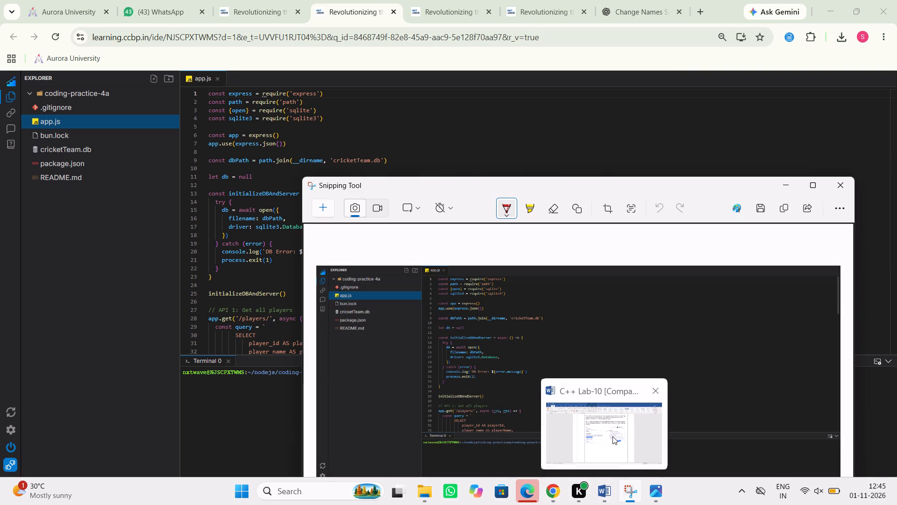
In Word, paste the IDE capture below the Cricket Team image, removing the extra blank line, and shrink it proportionally to fit the cell.
click(612, 436)
click(313, 356)
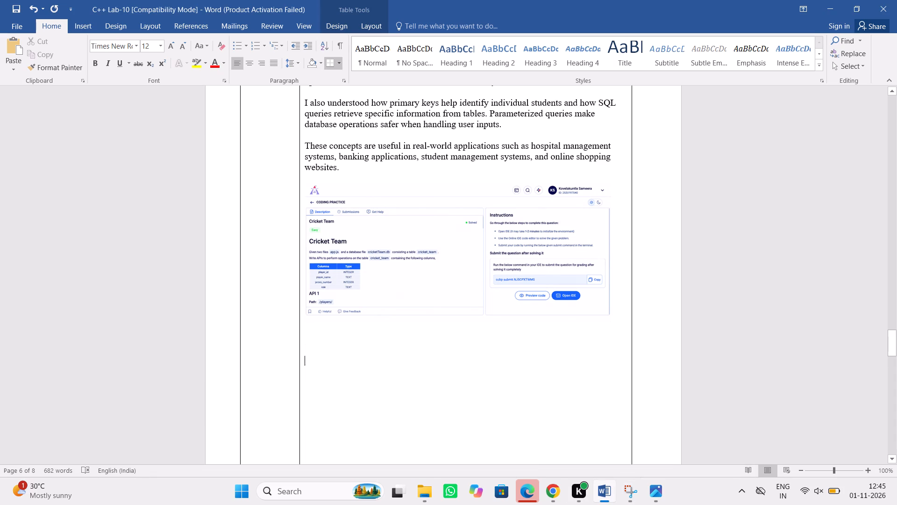
key(BackSpace)
key(ctrl+v)
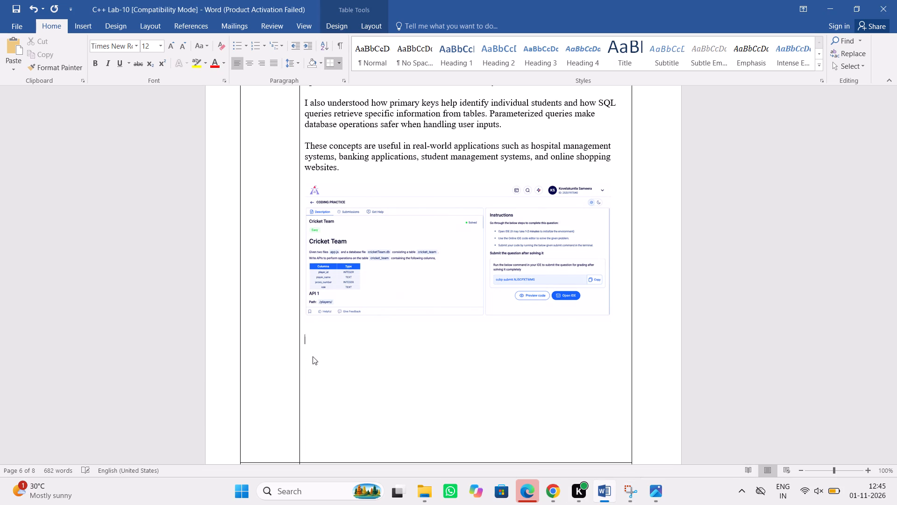
click(352, 334)
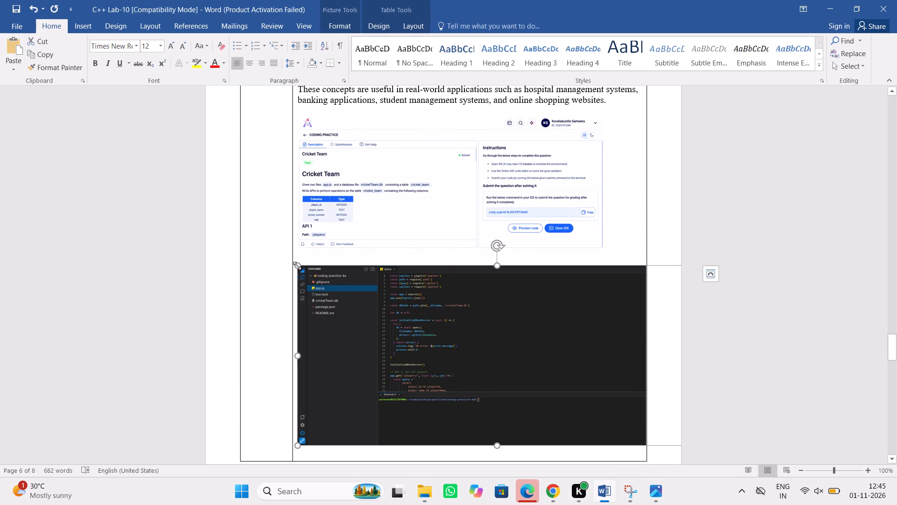
drag(297, 266, 427, 305)
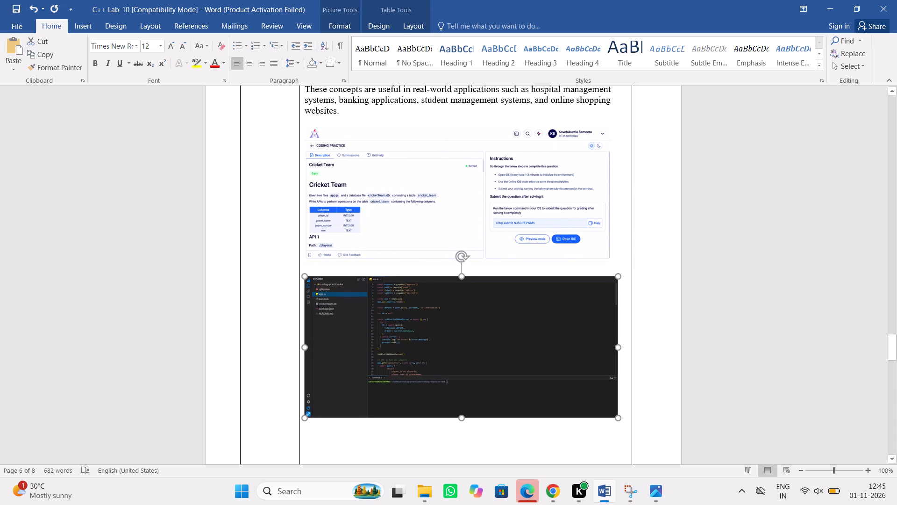
drag(427, 305, 429, 306)
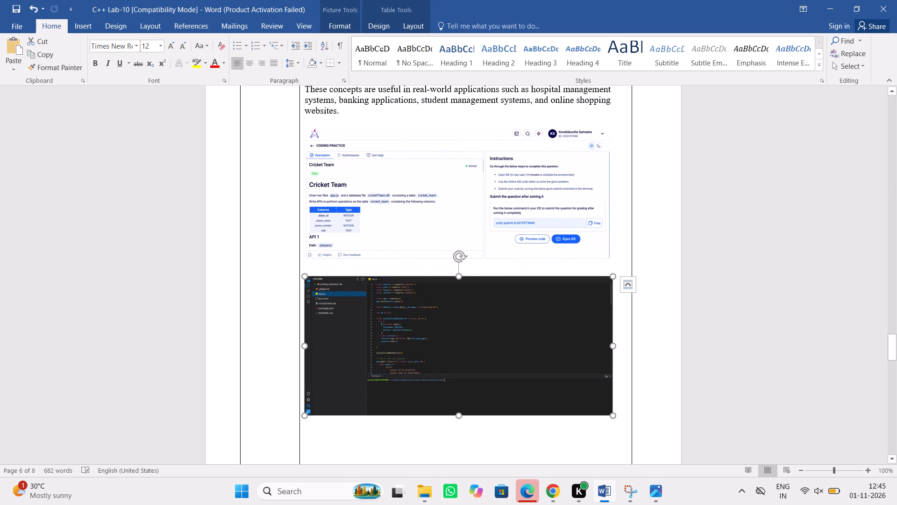
Add a new line directly below the first app.js capture in the cell.
click(619, 411)
key(Return)
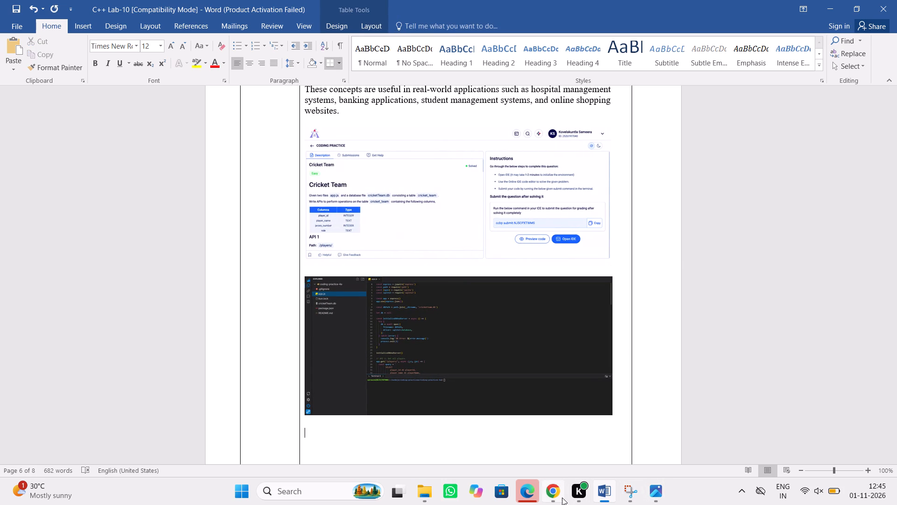
Switch to Chrome, capture the IDE area with app.js showing about lines 28 to 59, and copy the capture.
click(579, 444)
scroll(533, 278, down, 2)
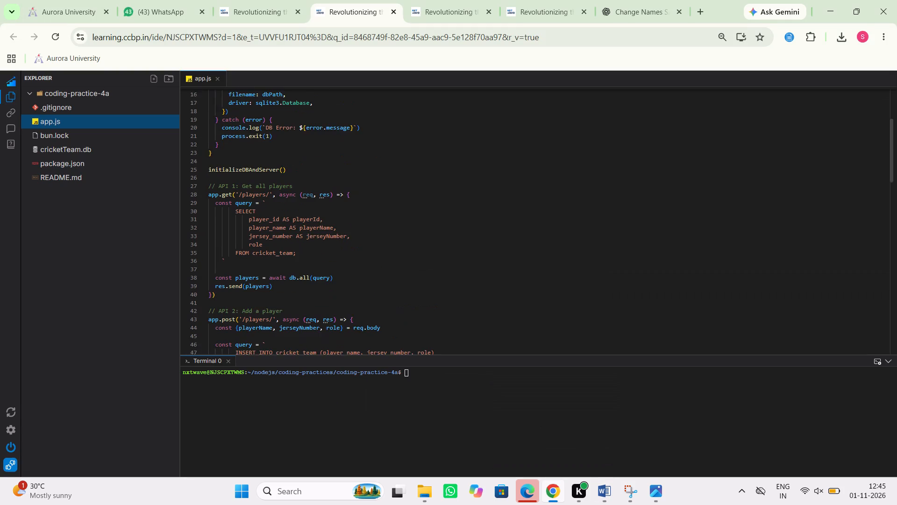
scroll(533, 278, down, 6)
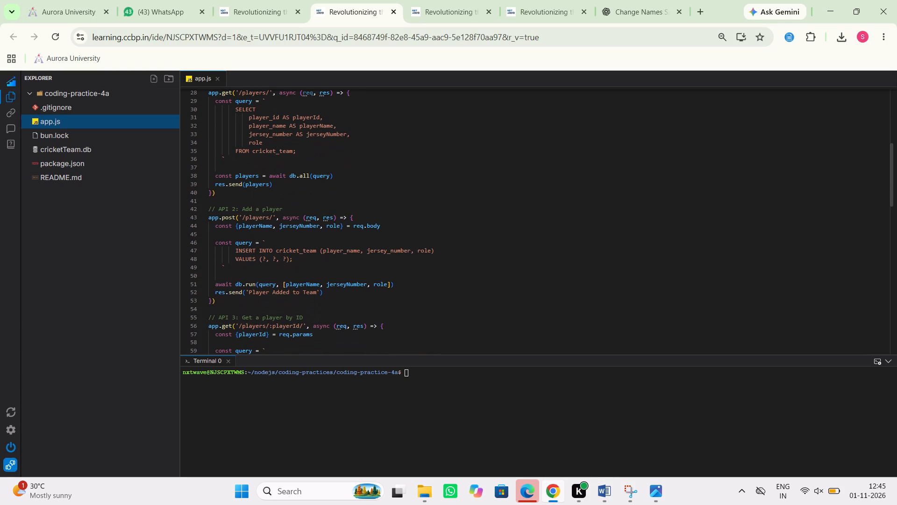
key(Print)
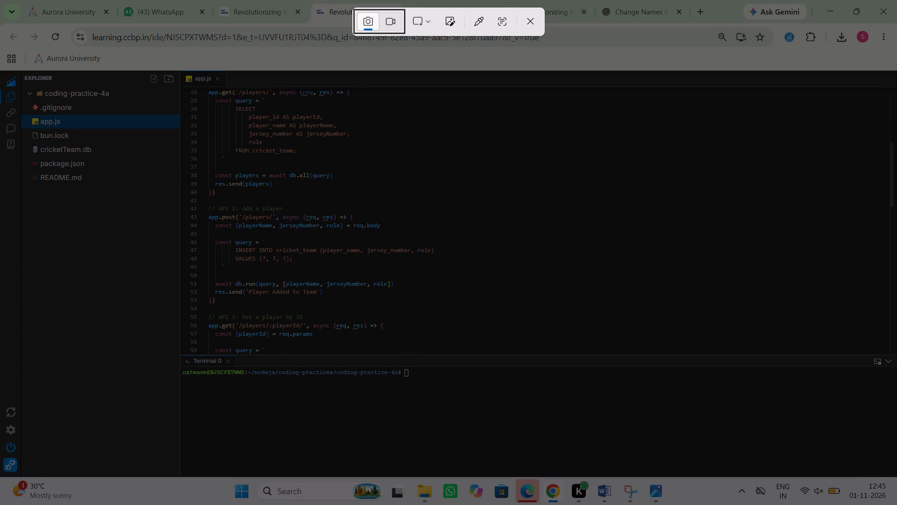
drag(0, 71, 791, 421)
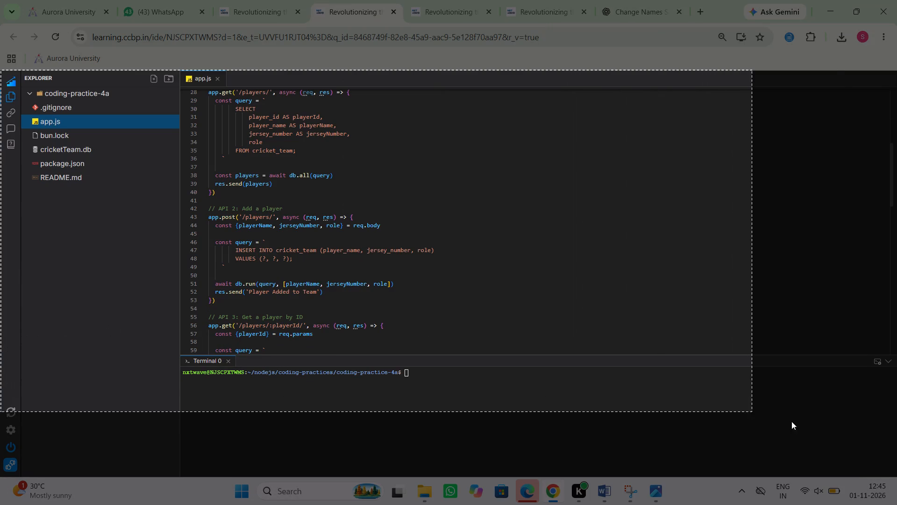
drag(791, 421, 896, 473)
scroll(893, 463, right, 1)
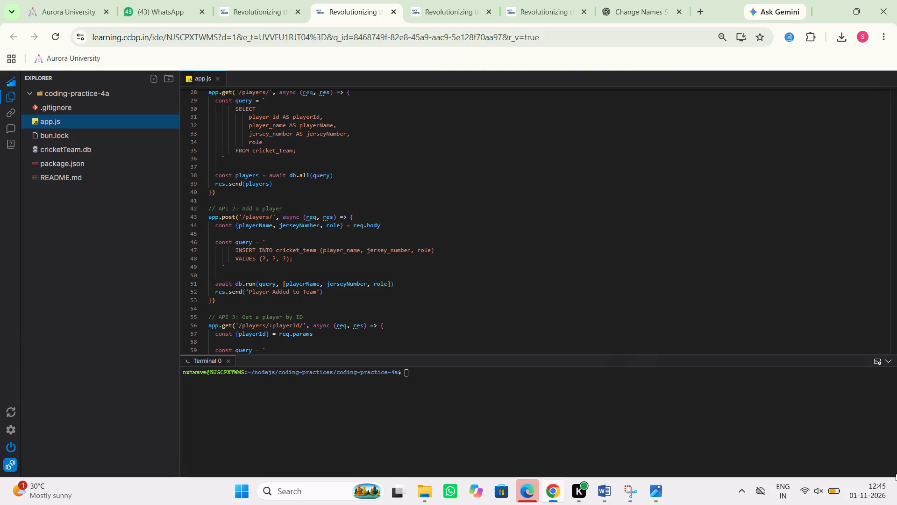
click(828, 330)
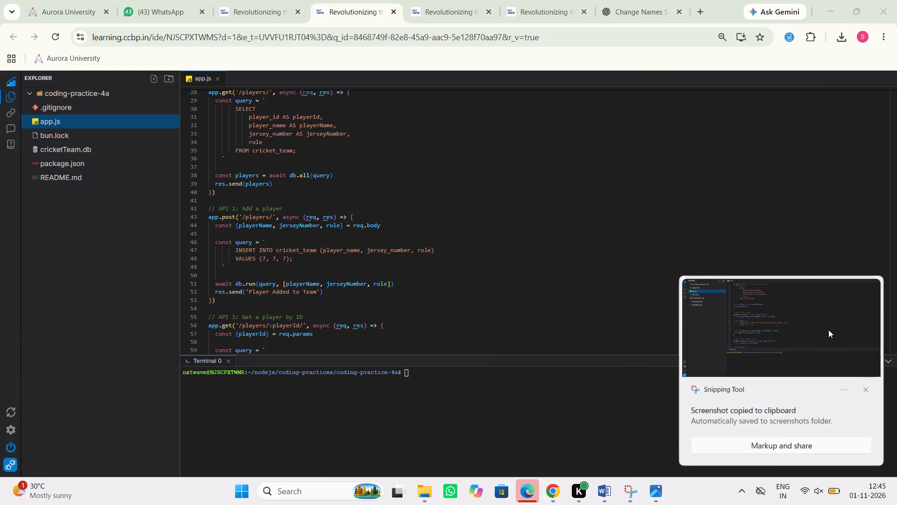
key(ctrl+c)
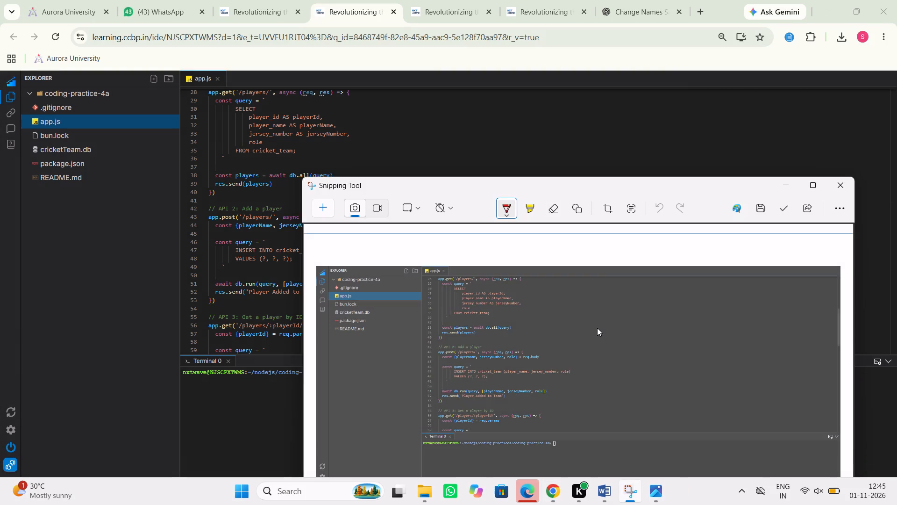
In Word, paste the second app.js capture on the new line and shrink it proportionally to fit inside the table cell.
click(607, 435)
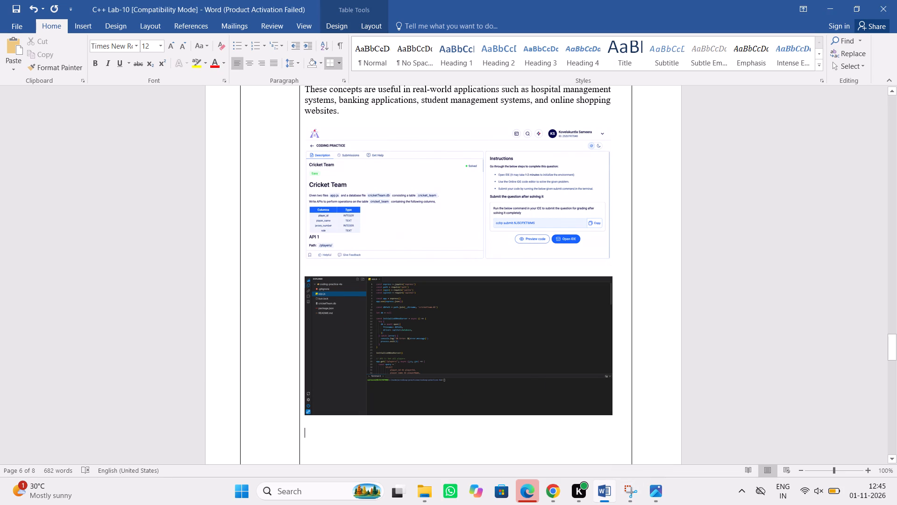
key(ctrl+v)
click(320, 363)
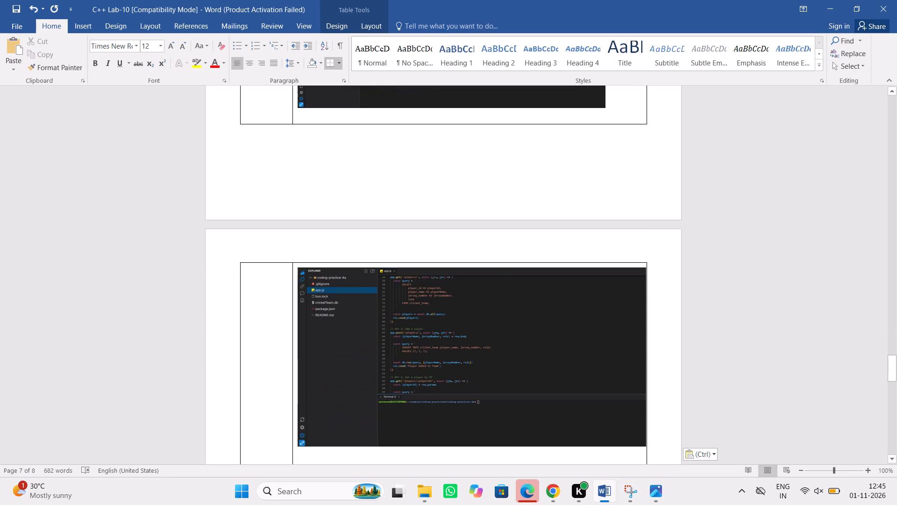
drag(299, 268, 401, 300)
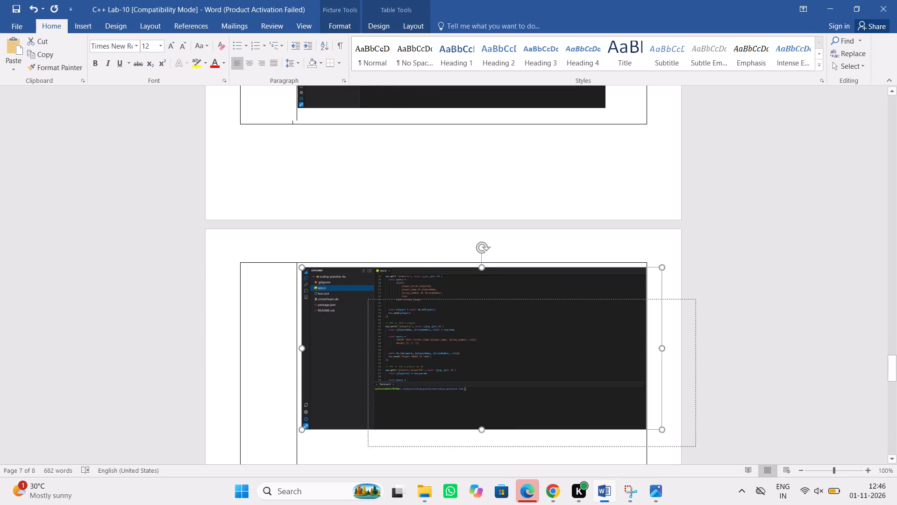
drag(401, 300, 478, 341)
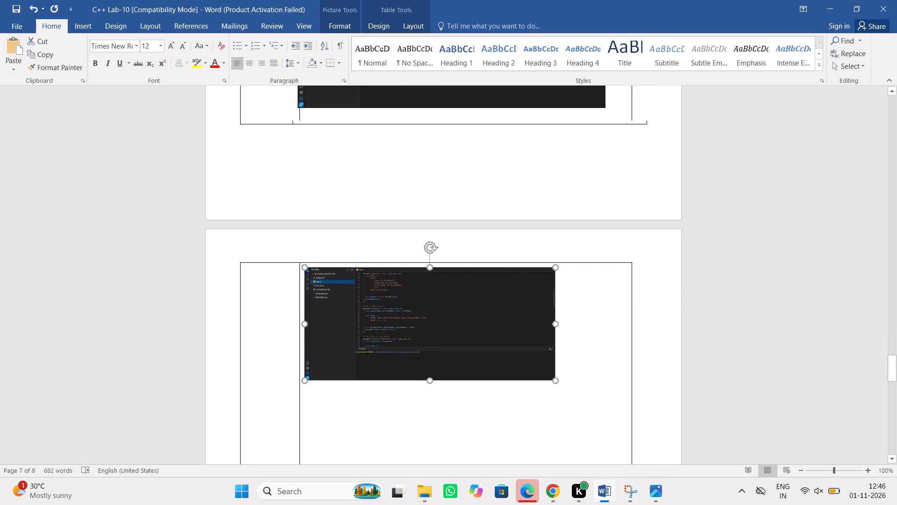
drag(478, 341, 378, 325)
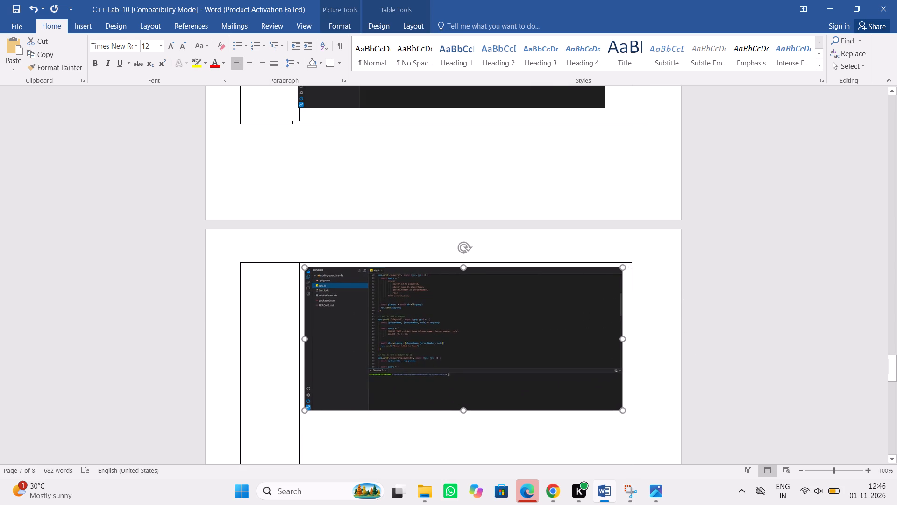
drag(378, 325, 396, 330)
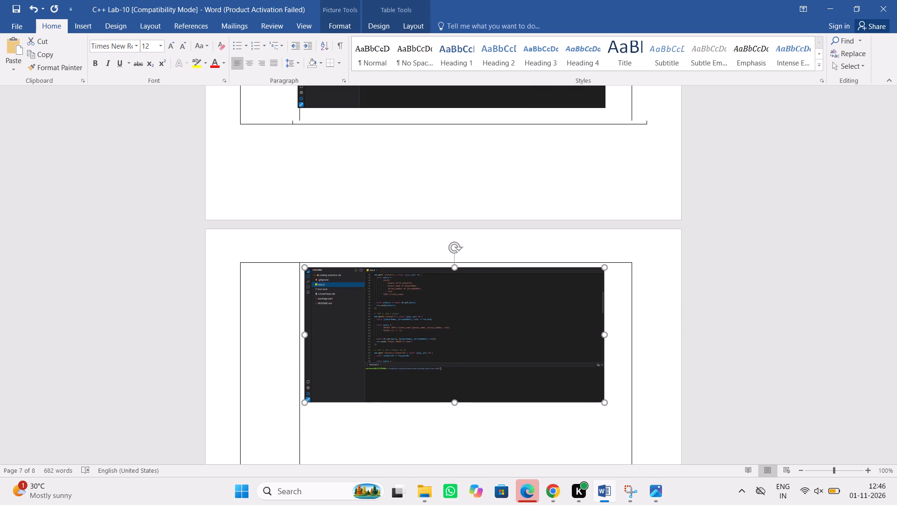
drag(396, 330, 393, 330)
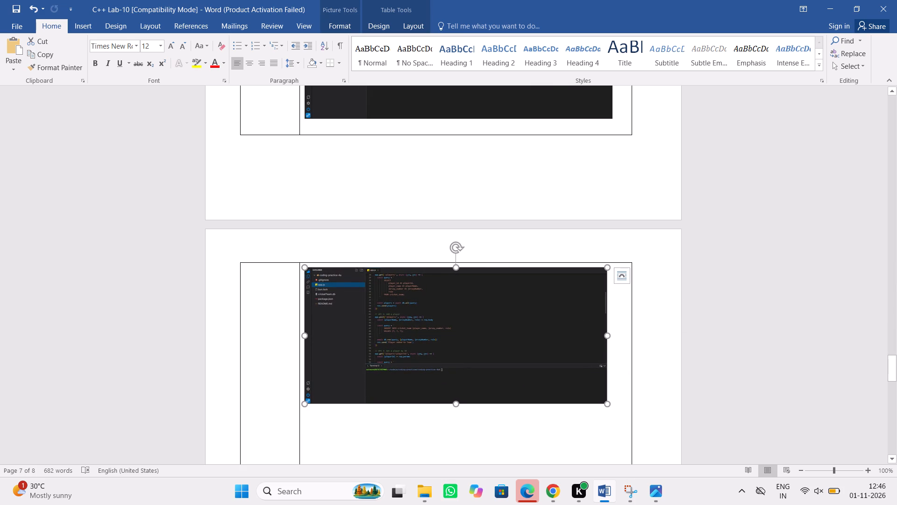
Add a new line directly below the second app.js capture in the cell.
click(617, 393)
key(Return)
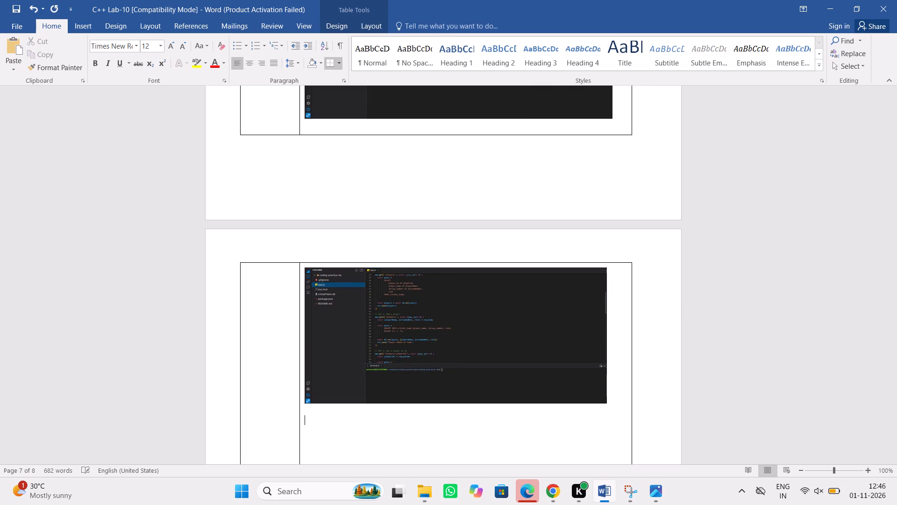
Switch to Chrome, capture the IDE area with app.js showing about lines 57 to 88, and copy the capture.
click(564, 403)
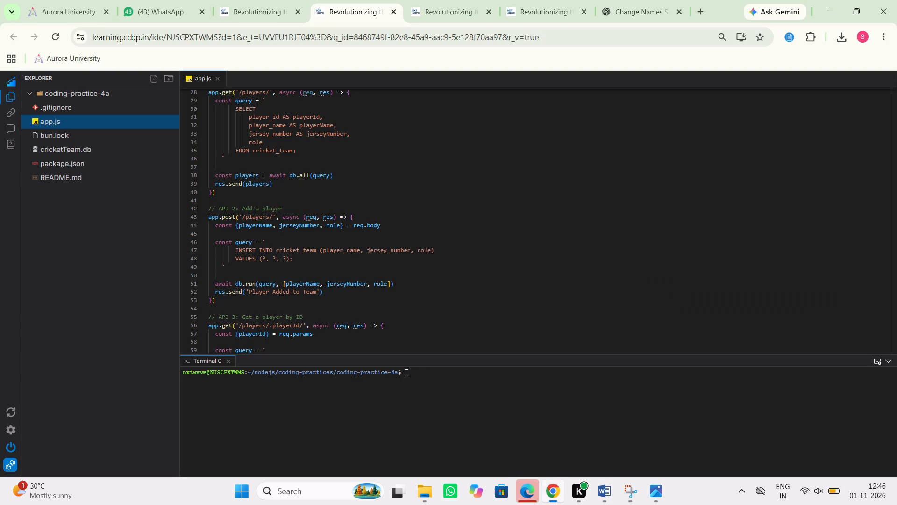
scroll(513, 260, down, 9)
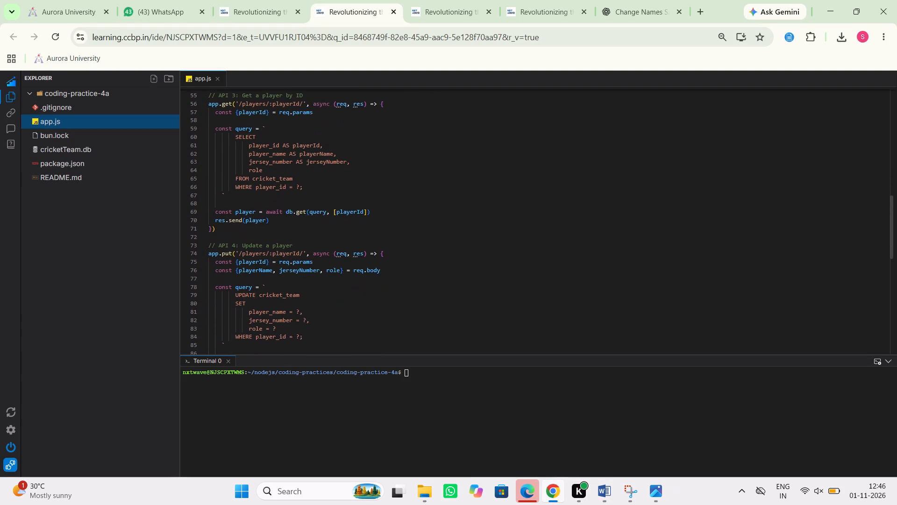
scroll(513, 260, down, 1)
key(Print)
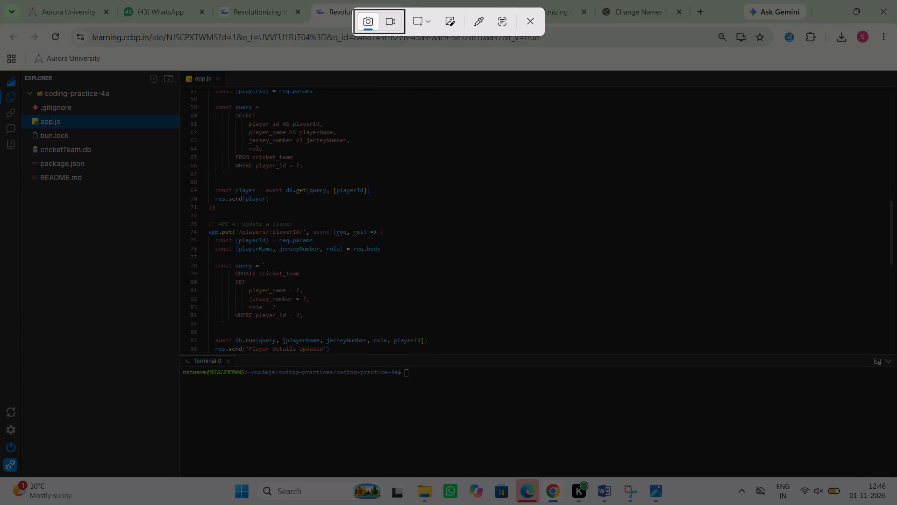
drag(0, 71, 883, 504)
scroll(751, 443, right, 1)
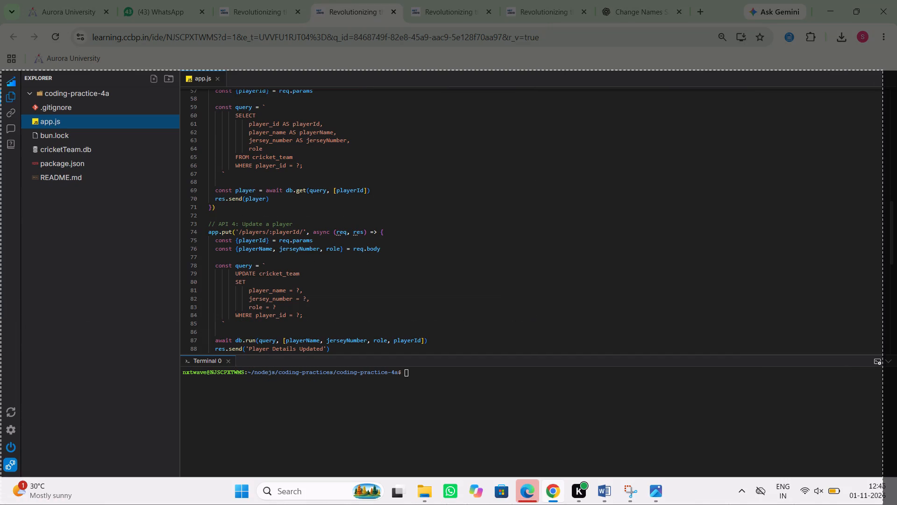
scroll(883, 504, right, 1)
drag(883, 504, 896, 478)
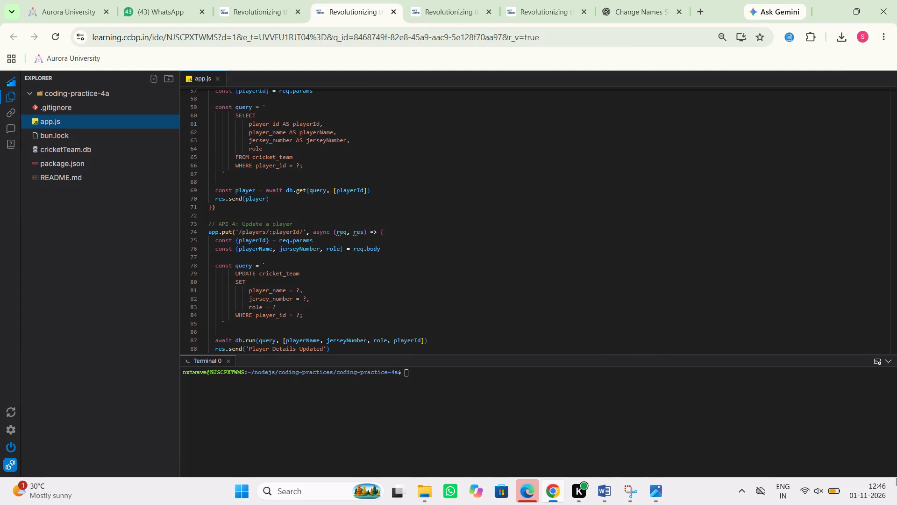
click(801, 348)
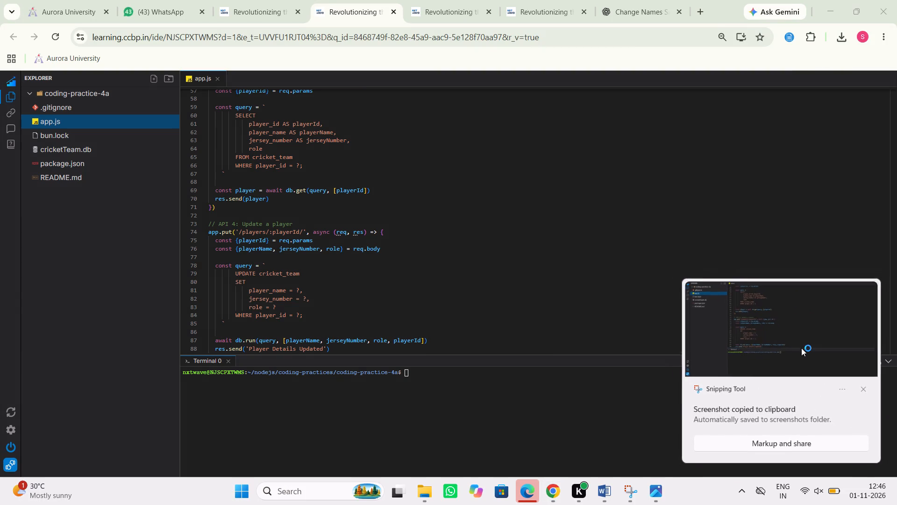
key(ctrl+c)
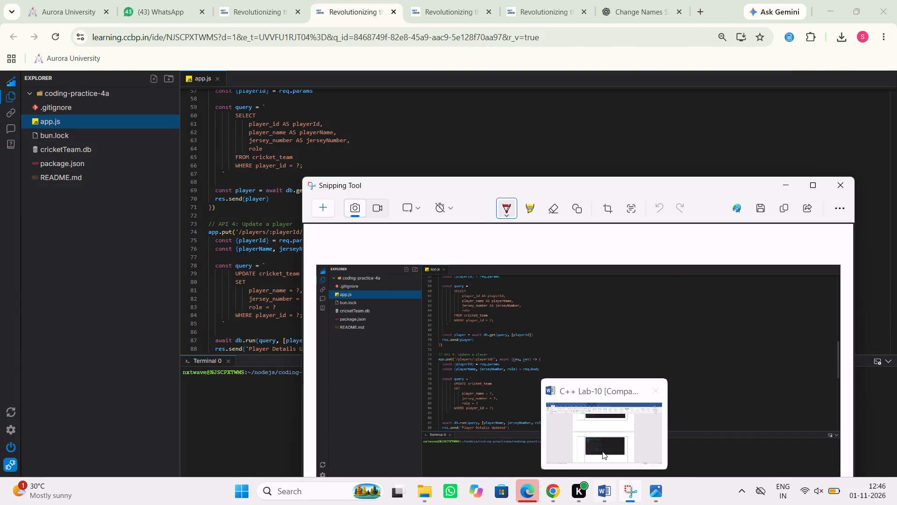
In Word, paste the third app.js capture on the new line and shrink it proportionally to match the width of the capture above.
click(602, 451)
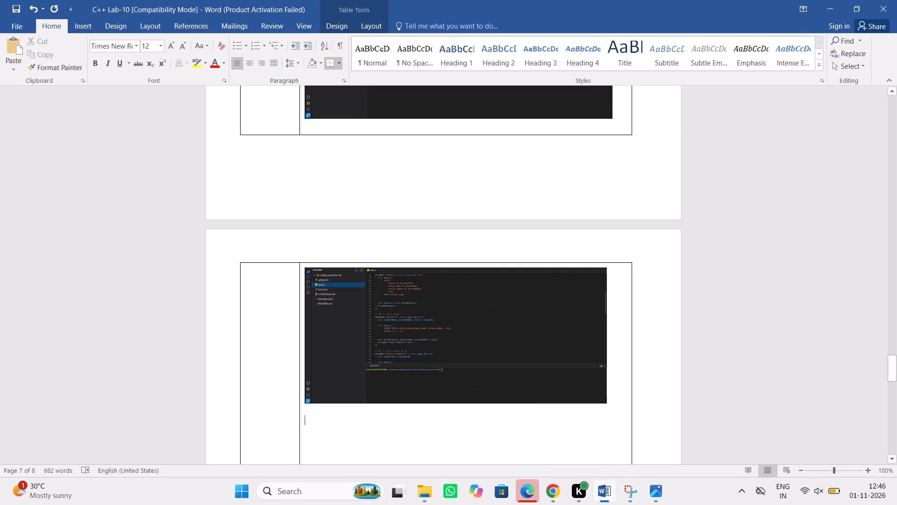
key(ctrl+v)
click(327, 389)
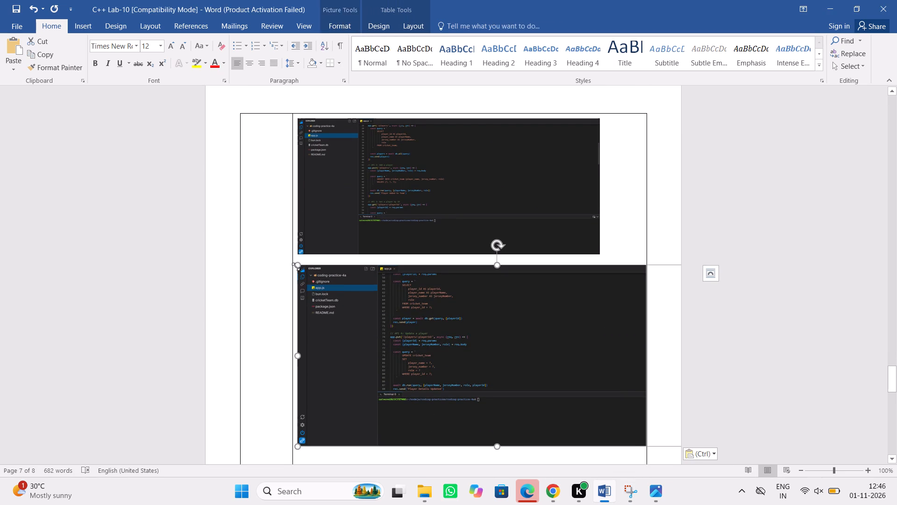
drag(296, 265, 406, 295)
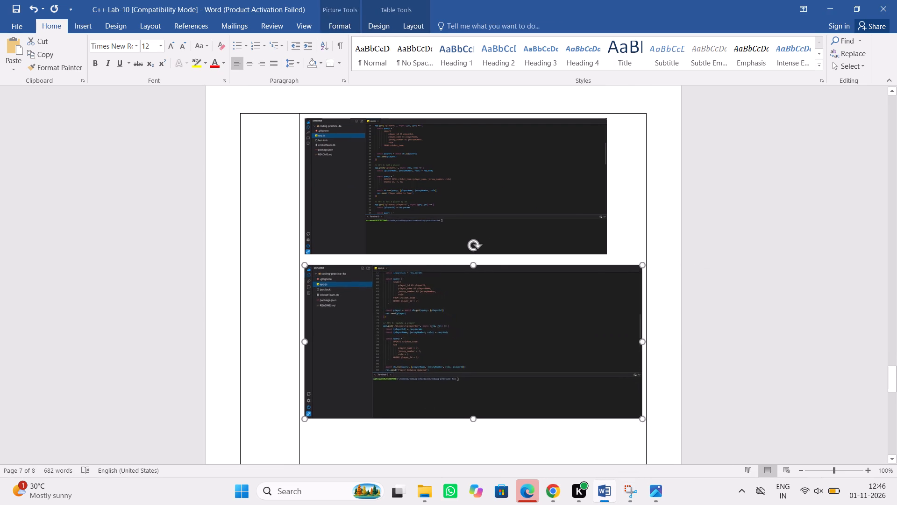
drag(406, 295, 430, 306)
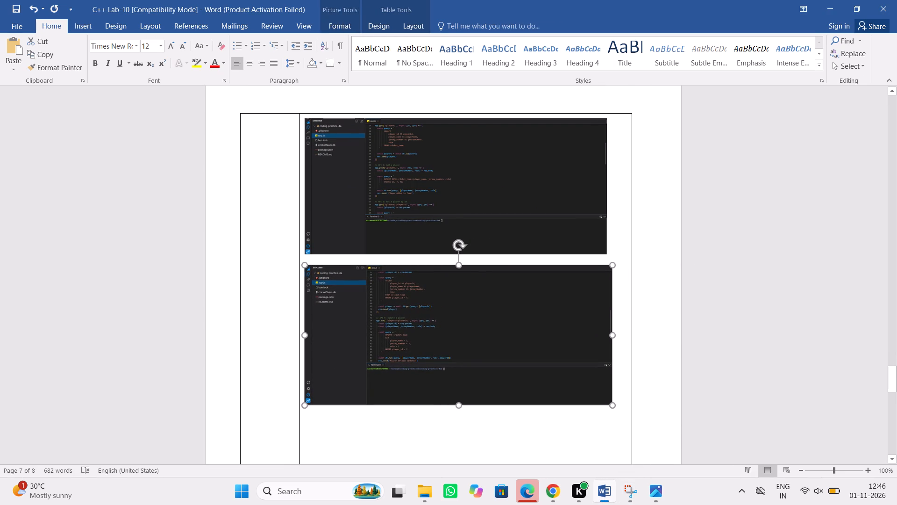
drag(430, 306, 441, 309)
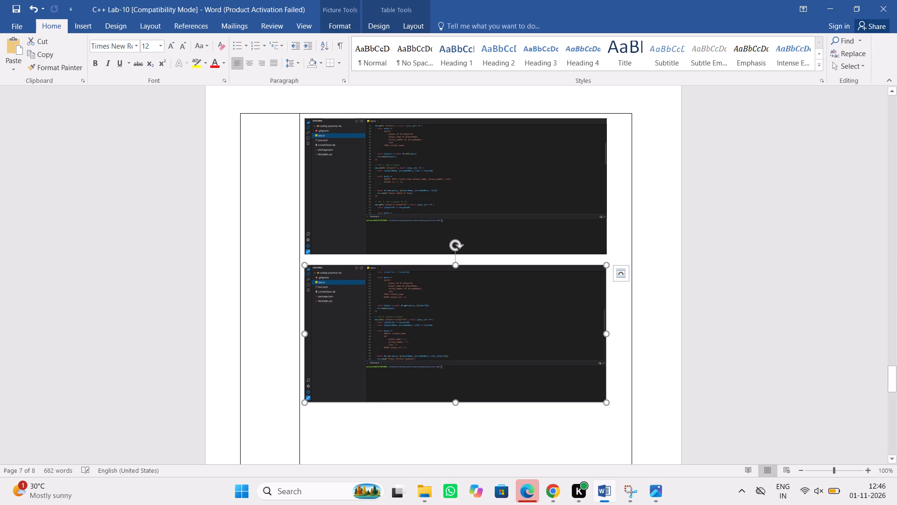
Add a new line directly below the third app.js capture in the cell.
click(616, 401)
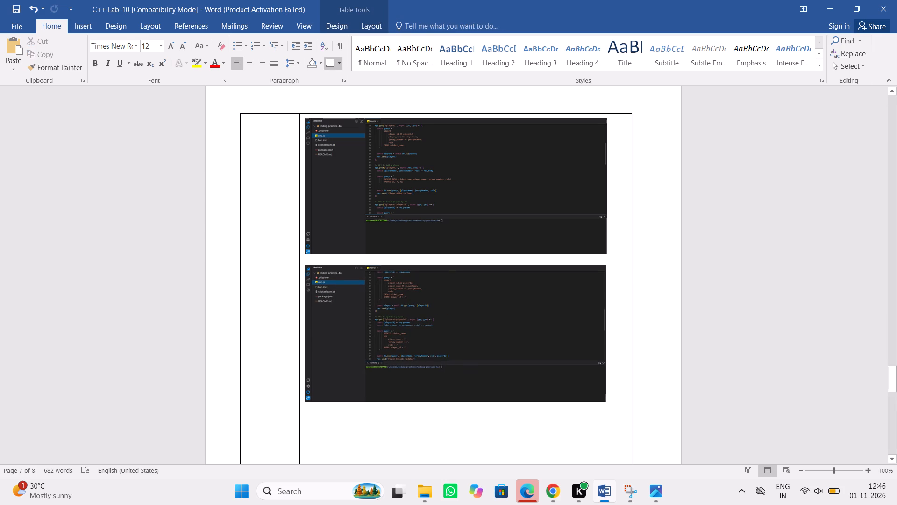
key(Return)
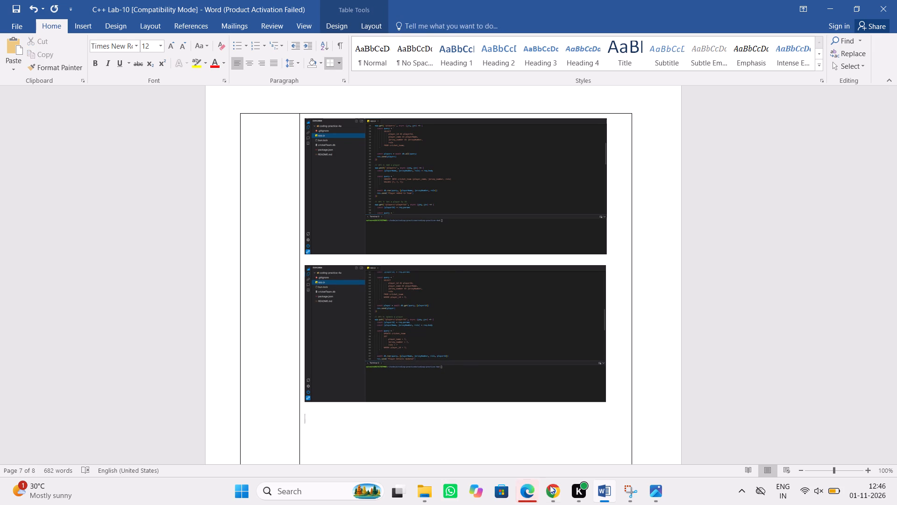
Switch to Chrome, capture the IDE area with app.js showing about lines 78 to 105, and copy the capture.
click(576, 435)
click(519, 284)
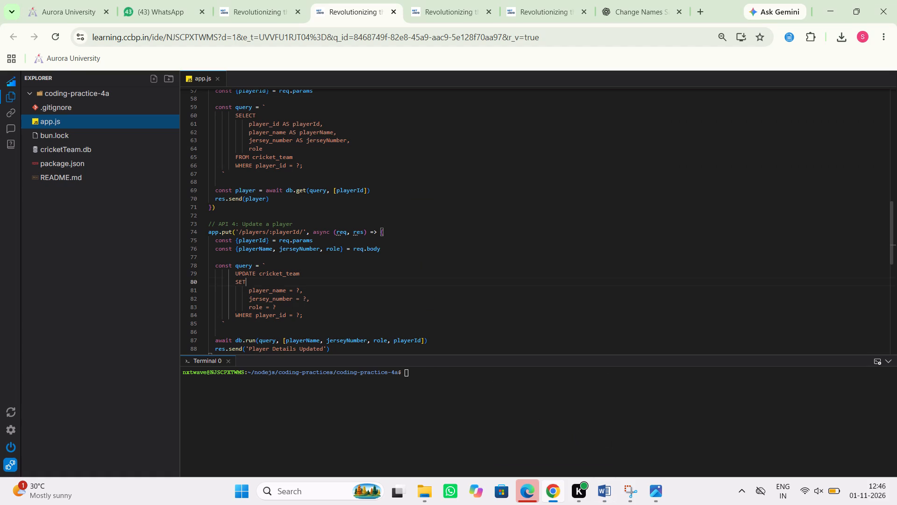
scroll(519, 284, down, 6)
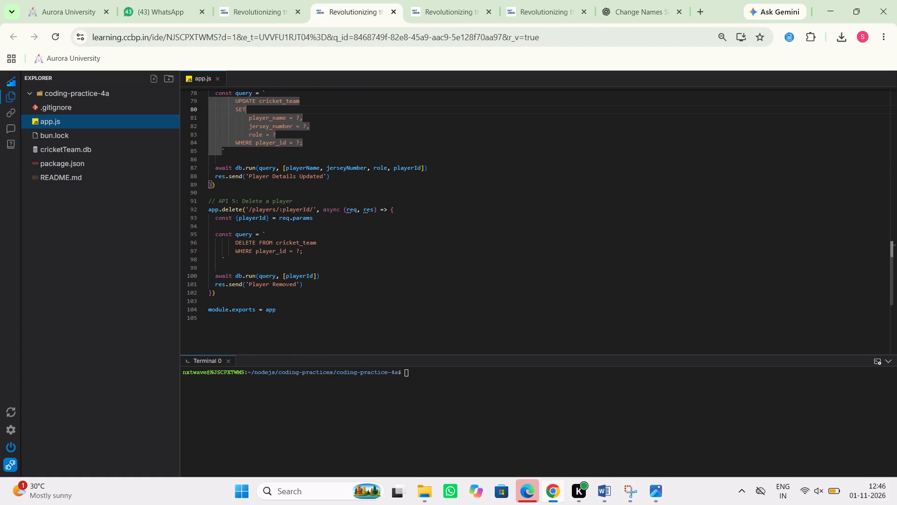
click(519, 284)
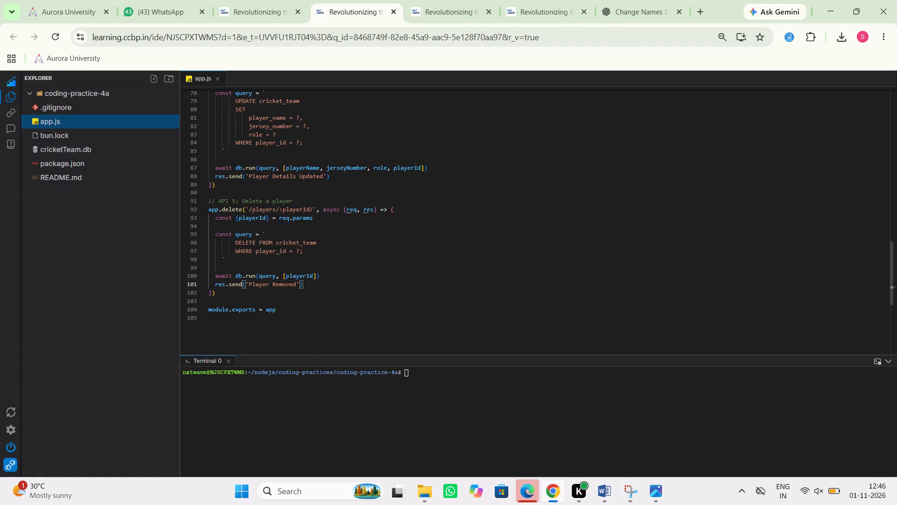
key(Print)
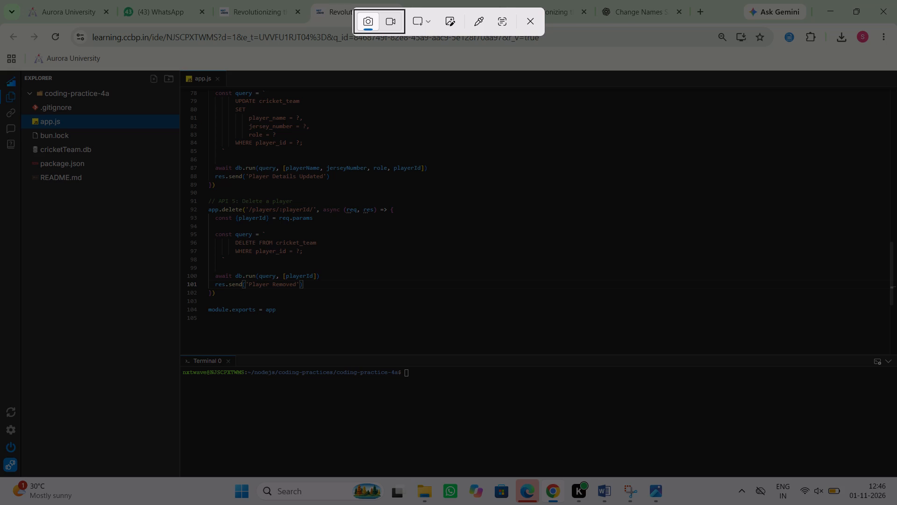
drag(0, 70, 844, 484)
scroll(790, 495, right, 1)
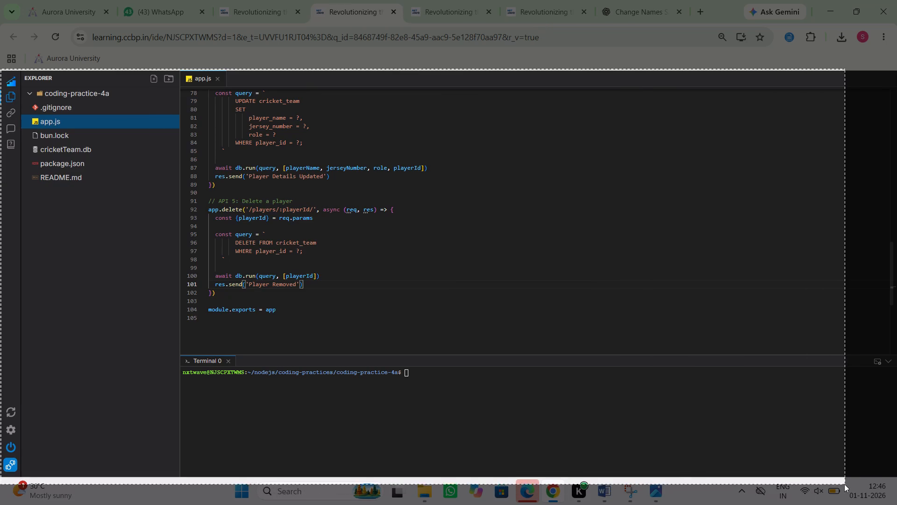
drag(844, 484, 896, 477)
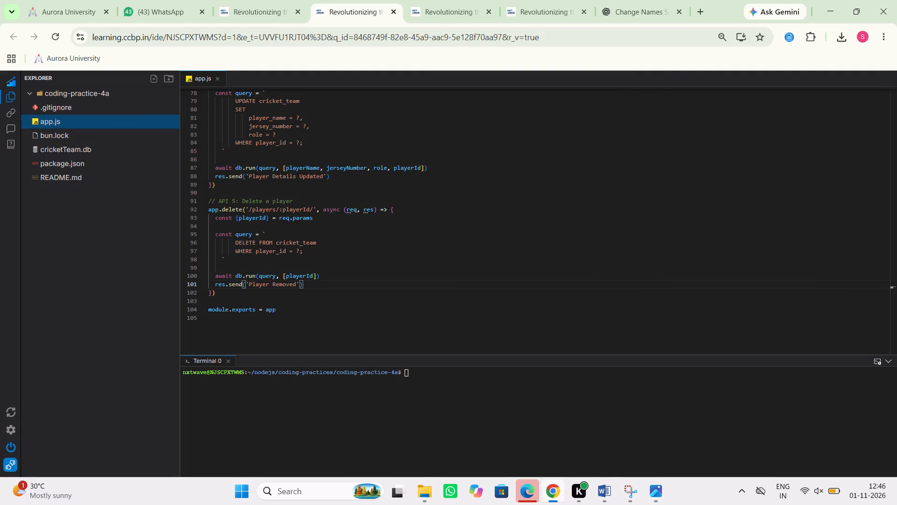
click(771, 344)
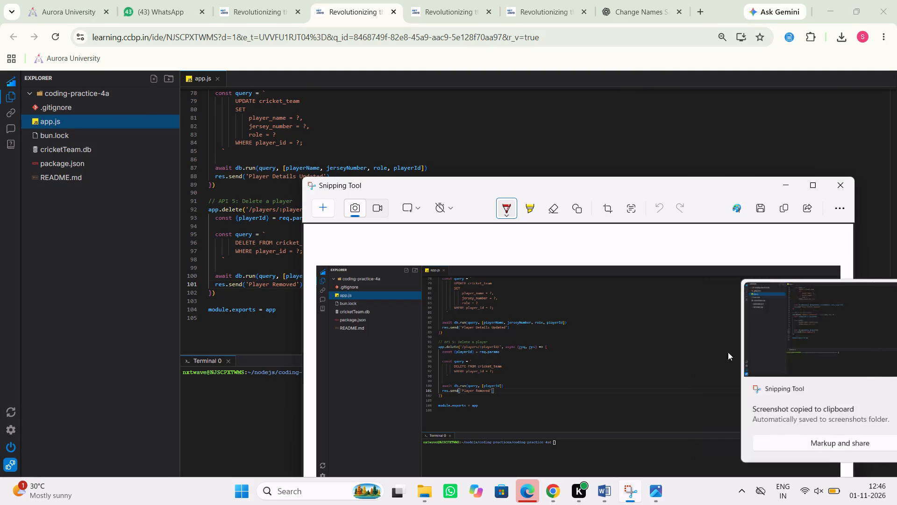
key(ctrl+c)
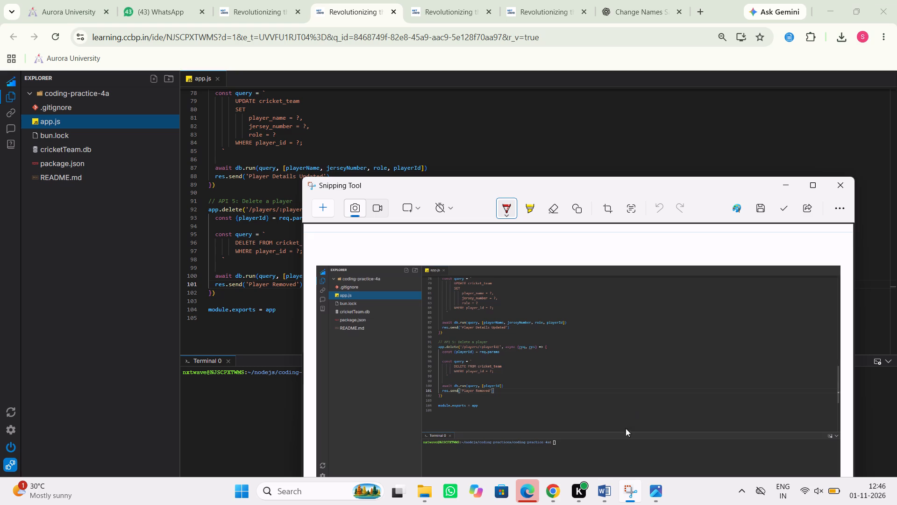
In Word, paste the fourth app.js capture on the new line and shrink it proportionally to about the width of the capture above.
click(598, 434)
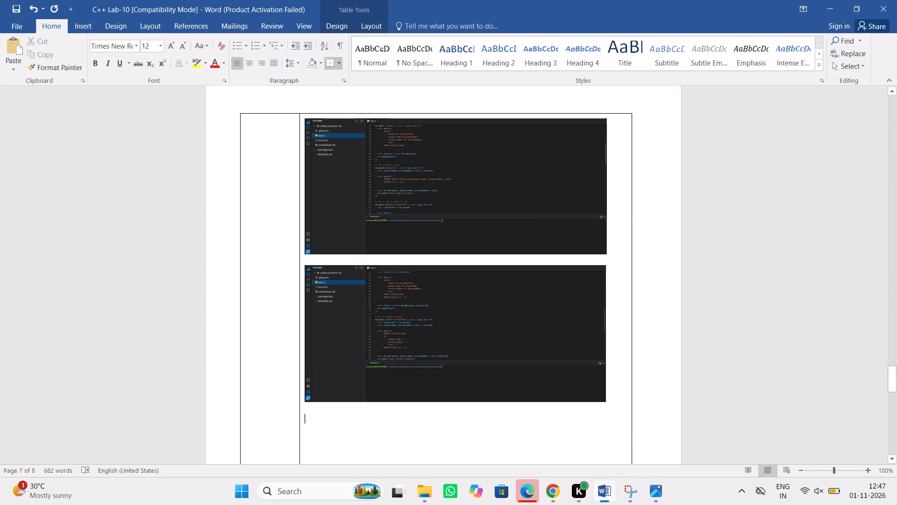
key(ctrl+v)
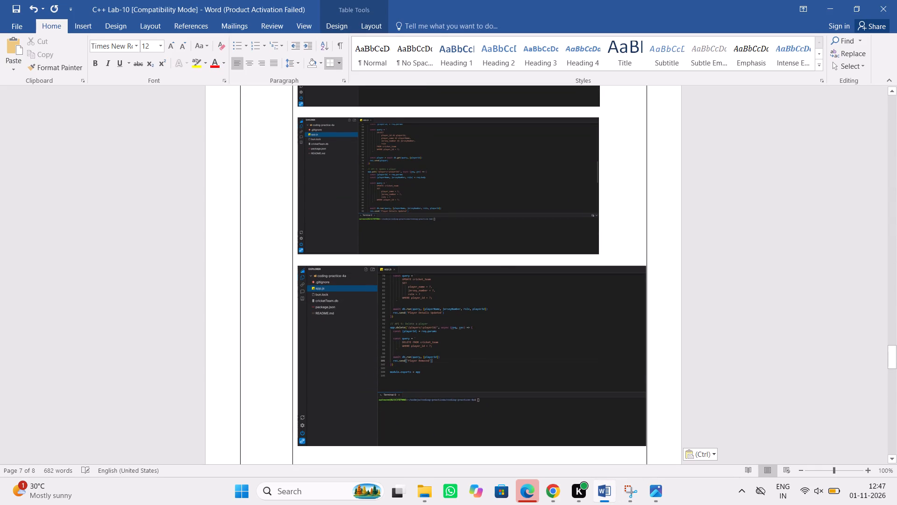
click(374, 391)
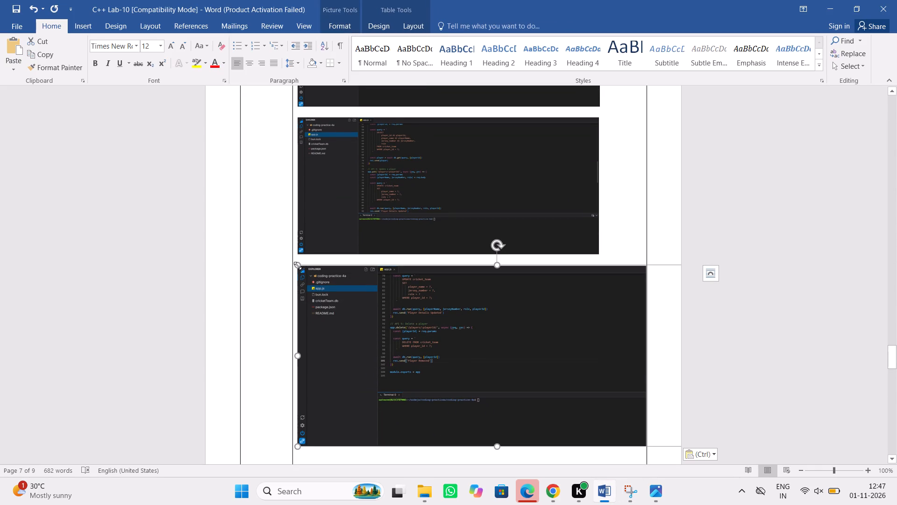
drag(298, 266, 435, 300)
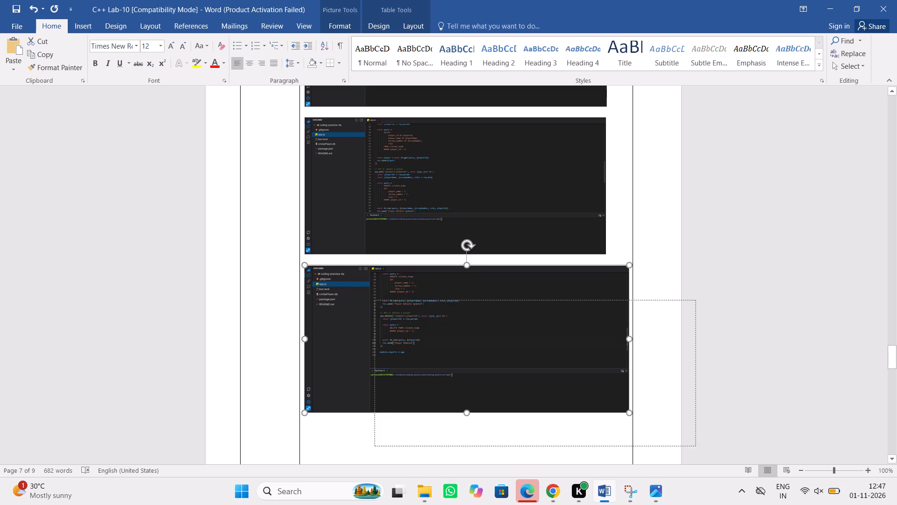
drag(435, 300, 486, 307)
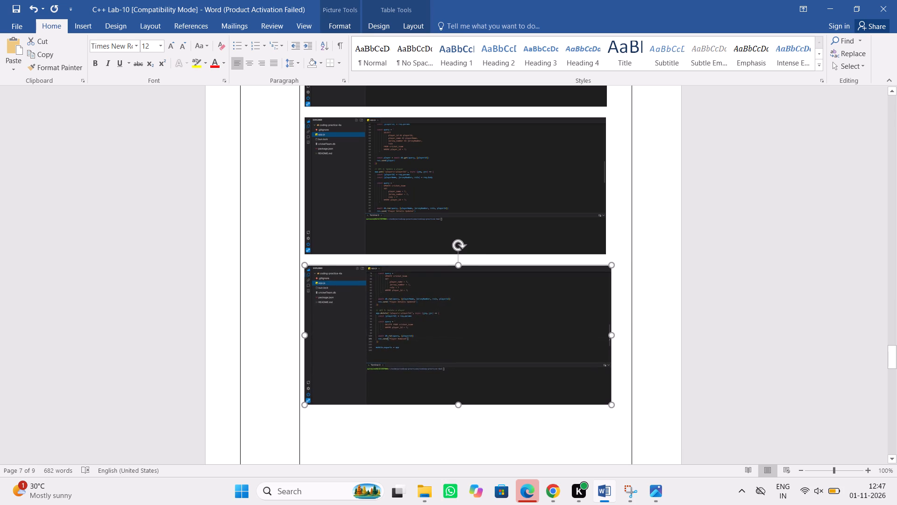
drag(486, 307, 551, 308)
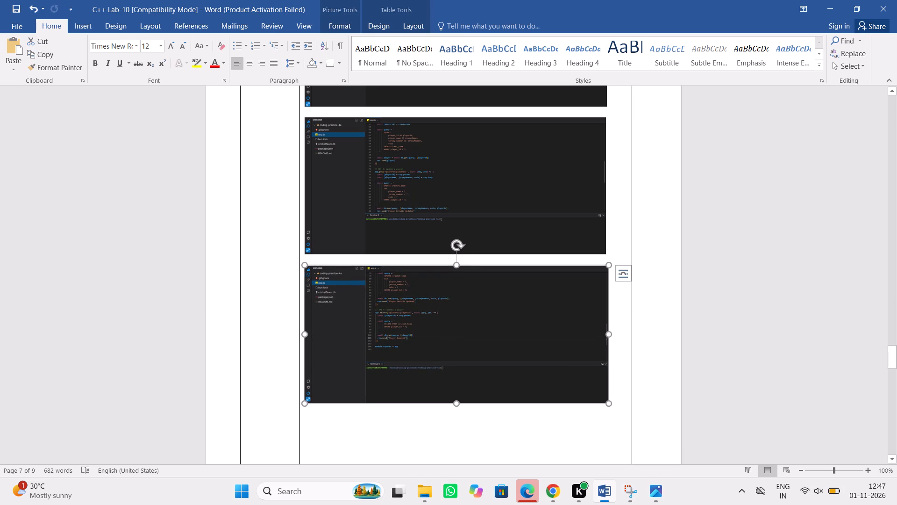
click(620, 396)
Delete the old Node.js and Express.js paragraphs from the Conclusion cell, leaving out the pictures beneath them.
scroll(595, 441, down, 9)
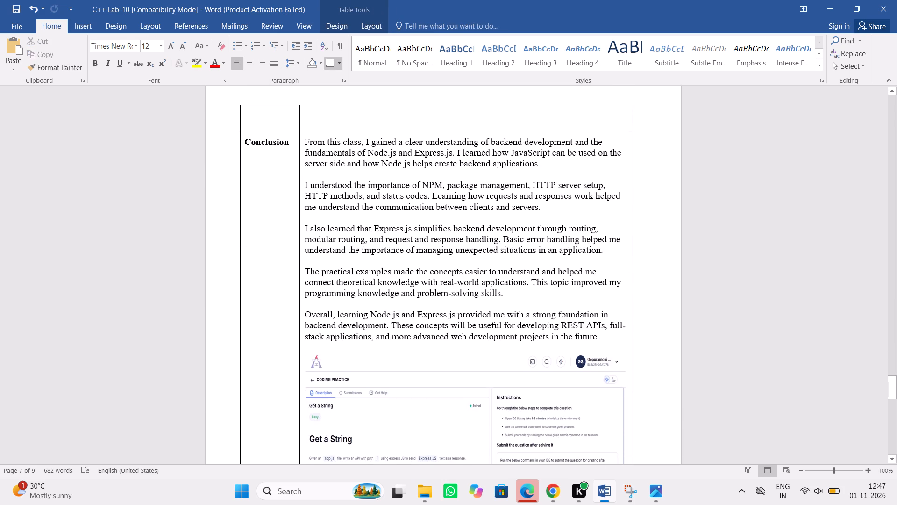
scroll(585, 400, down, 2)
scroll(585, 400, up, 2)
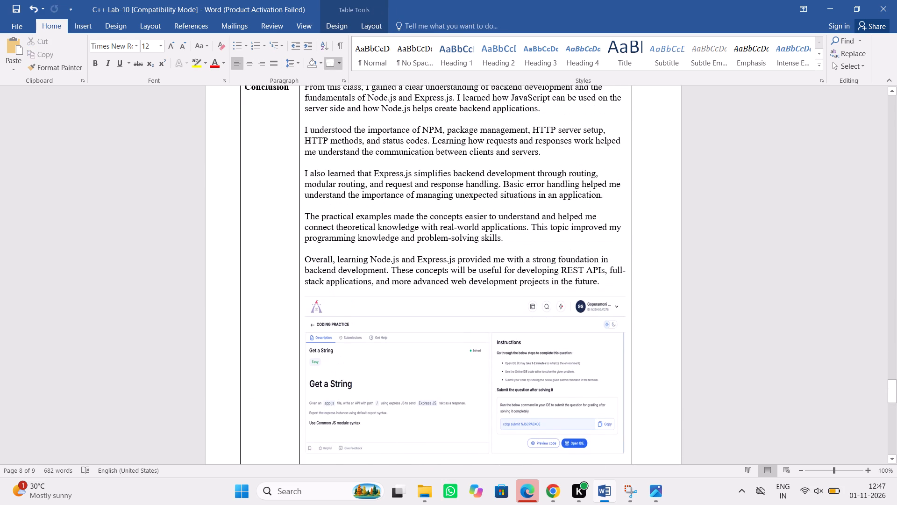
scroll(413, 164, up, 1)
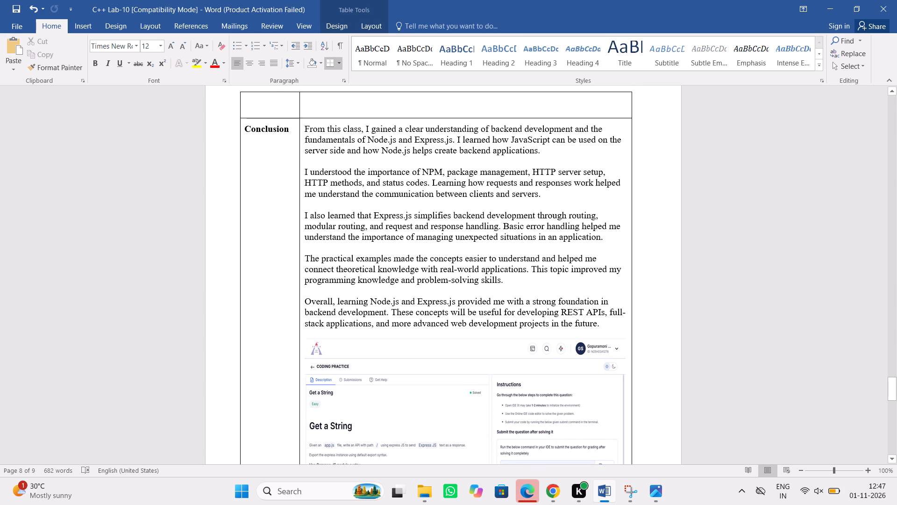
drag(305, 128, 646, 322)
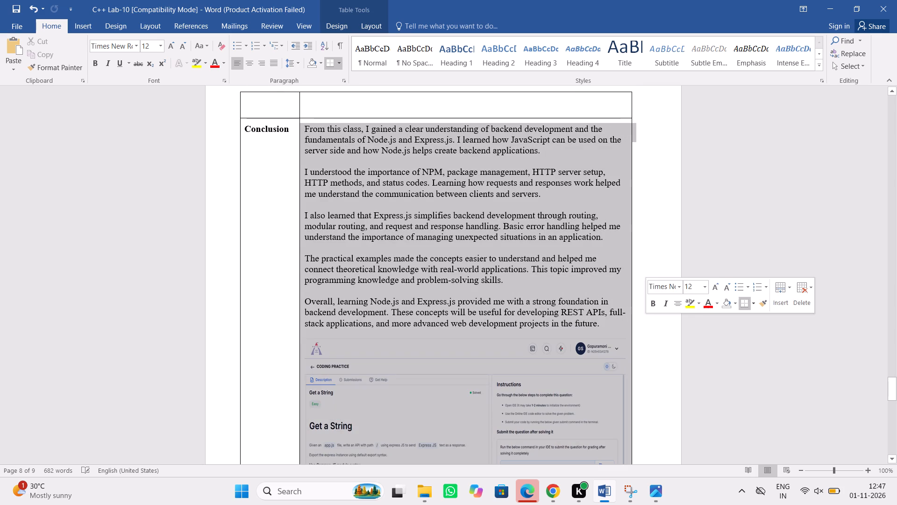
click(522, 280)
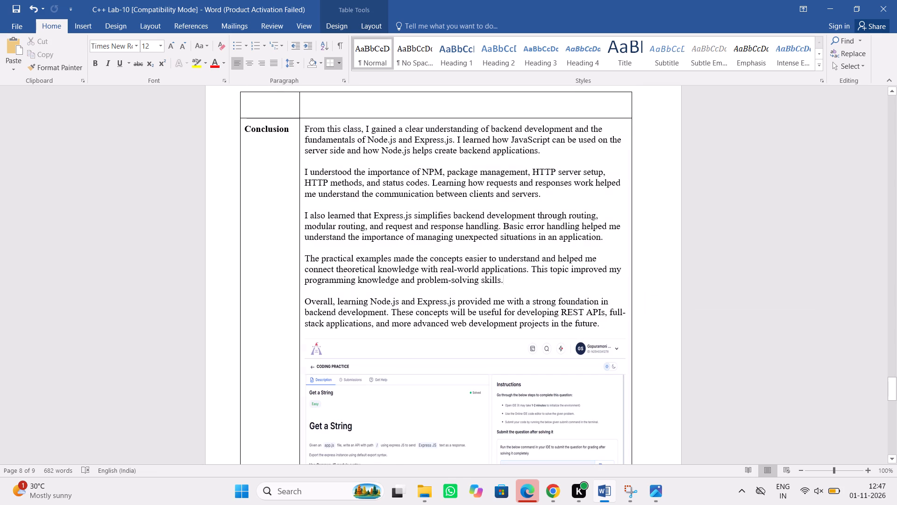
drag(306, 125, 352, 164)
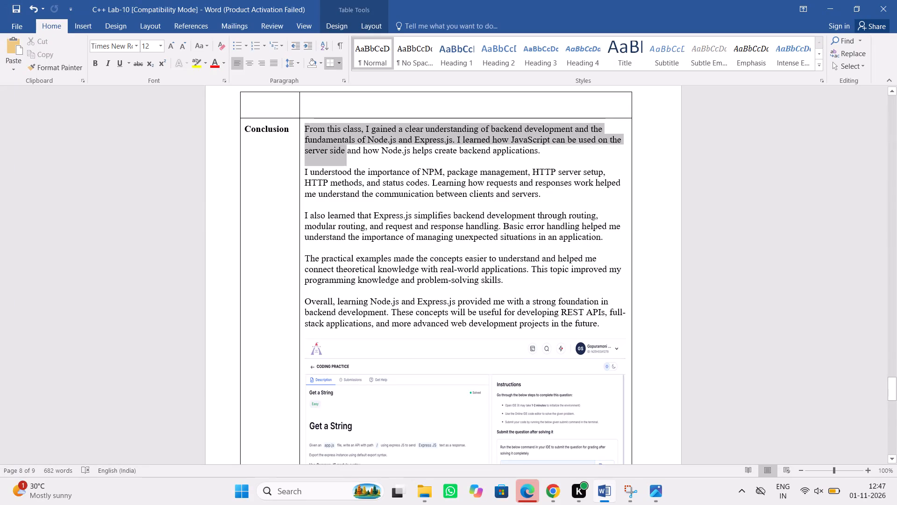
drag(352, 164, 593, 285)
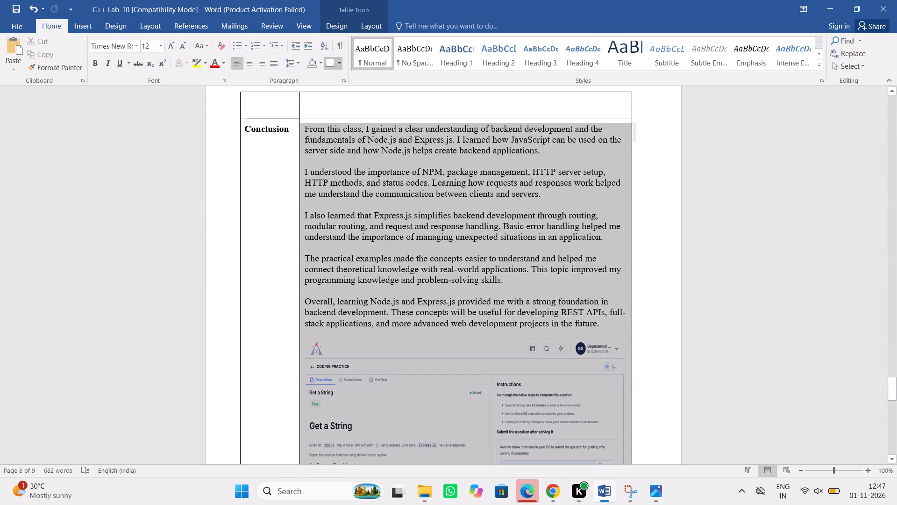
drag(593, 285, 603, 311)
click(603, 311)
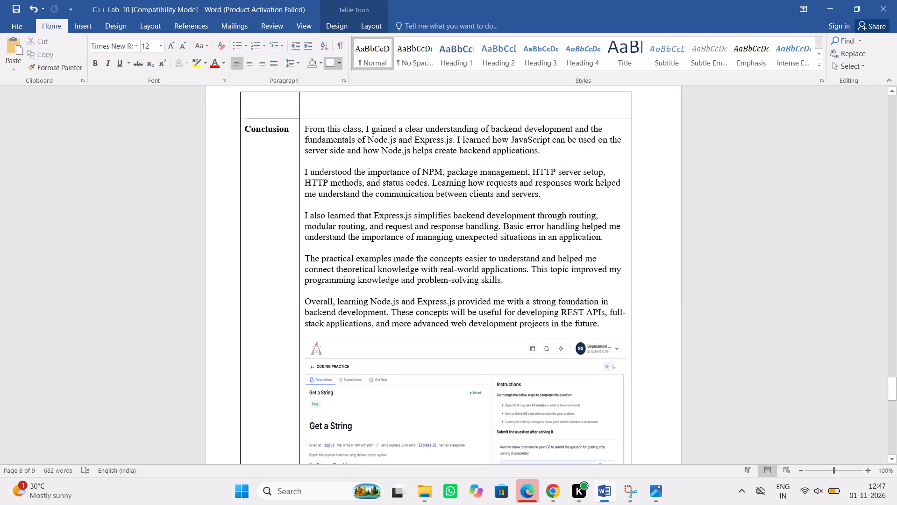
drag(305, 126, 575, 286)
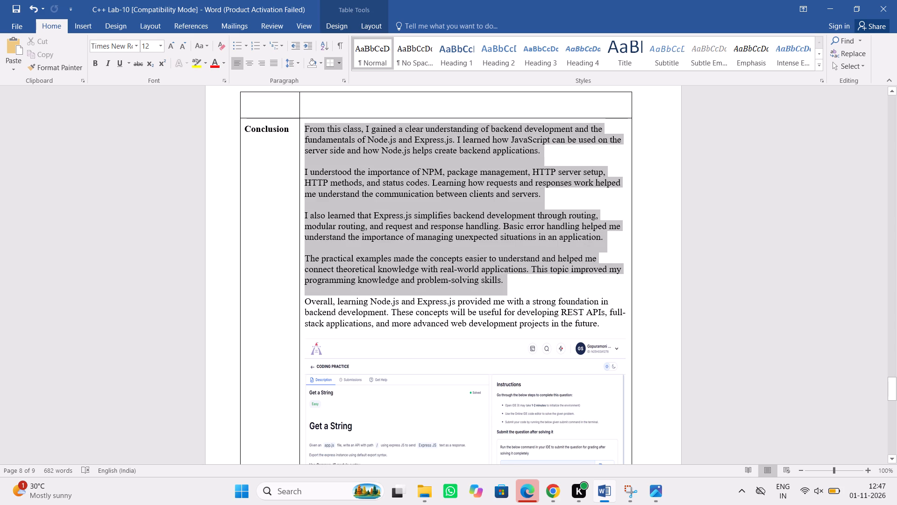
drag(575, 286, 601, 329)
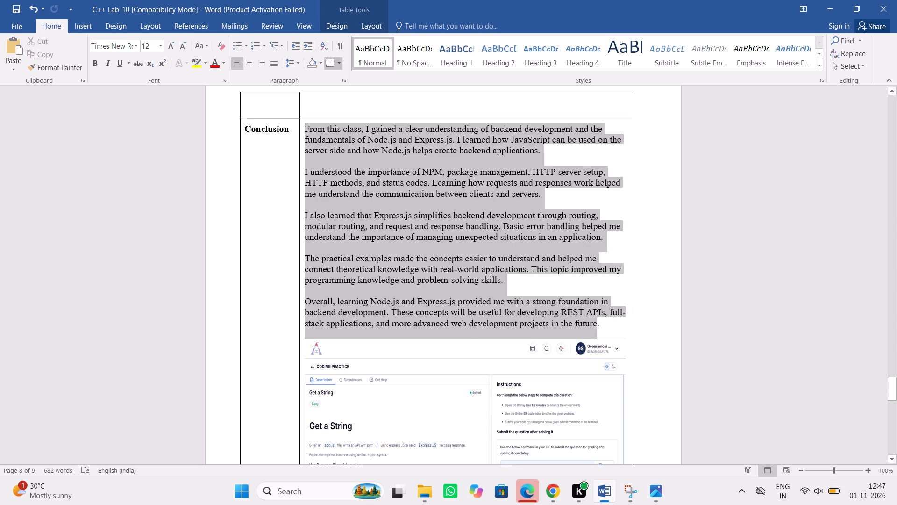
drag(601, 329, 605, 329)
key(BackSpace)
Delete the Get a String coding practice picture and the old app.js code picture from the Conclusion cell.
click(537, 245)
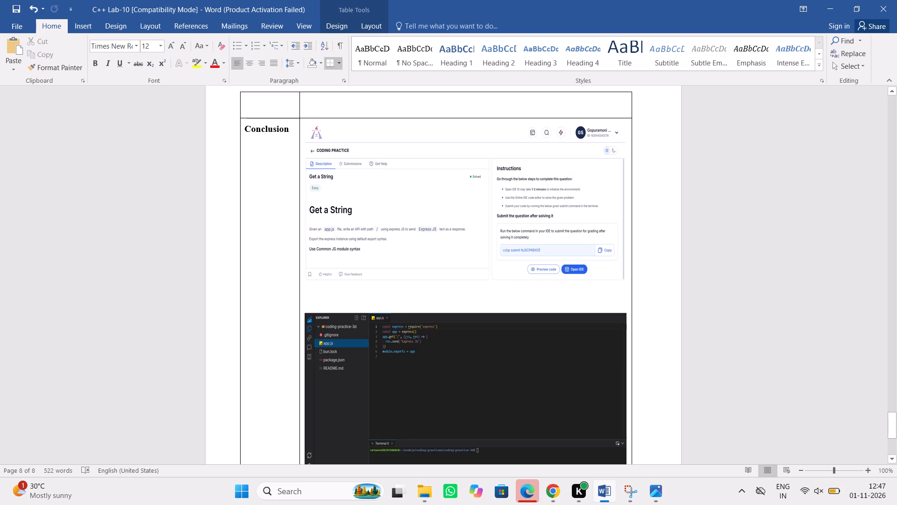
key(Delete)
click(520, 250)
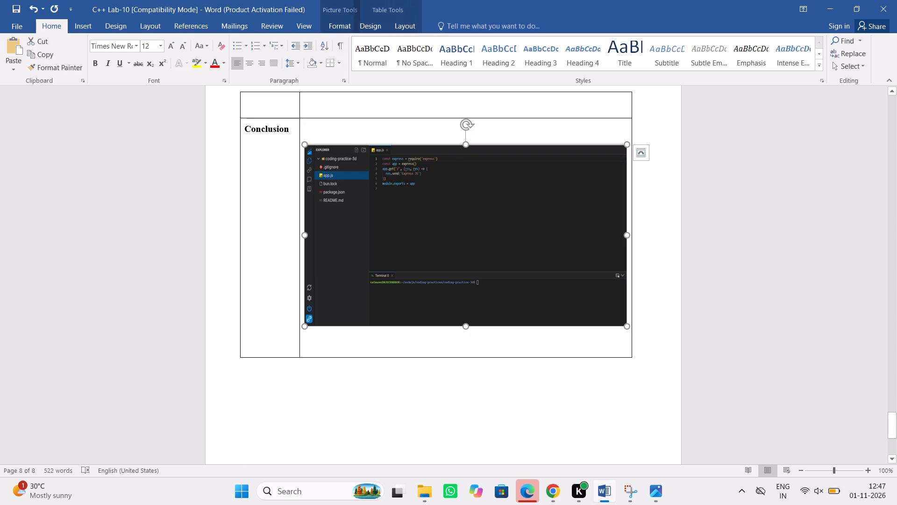
key(Delete)
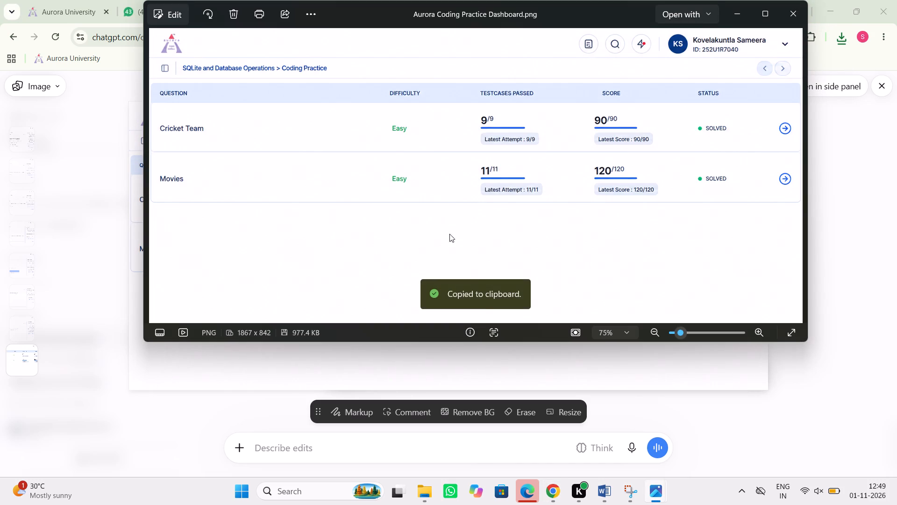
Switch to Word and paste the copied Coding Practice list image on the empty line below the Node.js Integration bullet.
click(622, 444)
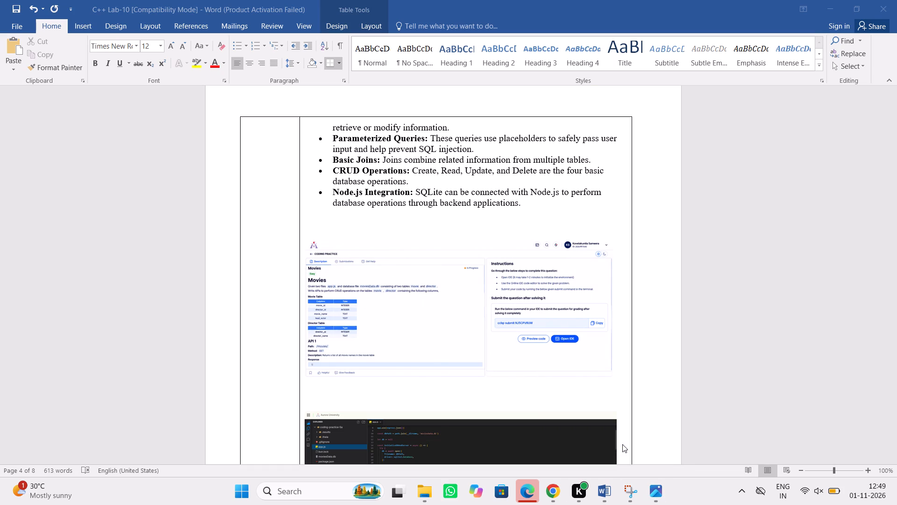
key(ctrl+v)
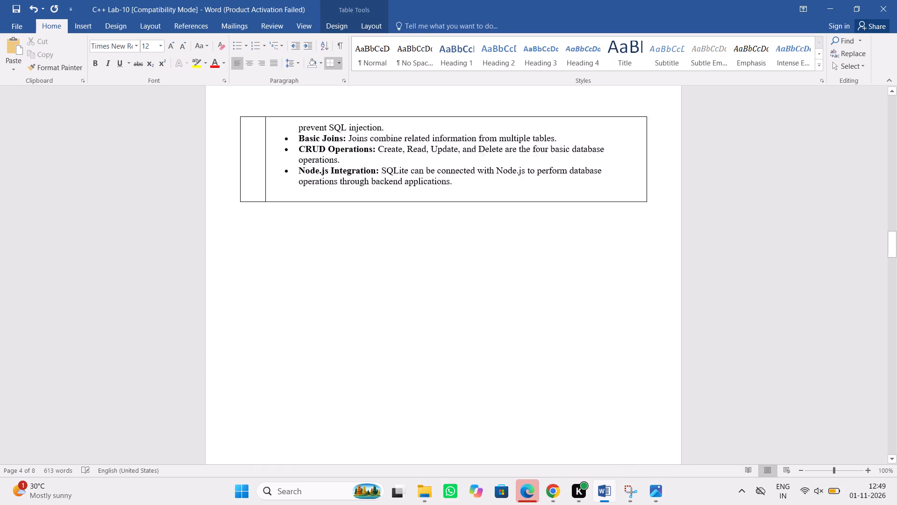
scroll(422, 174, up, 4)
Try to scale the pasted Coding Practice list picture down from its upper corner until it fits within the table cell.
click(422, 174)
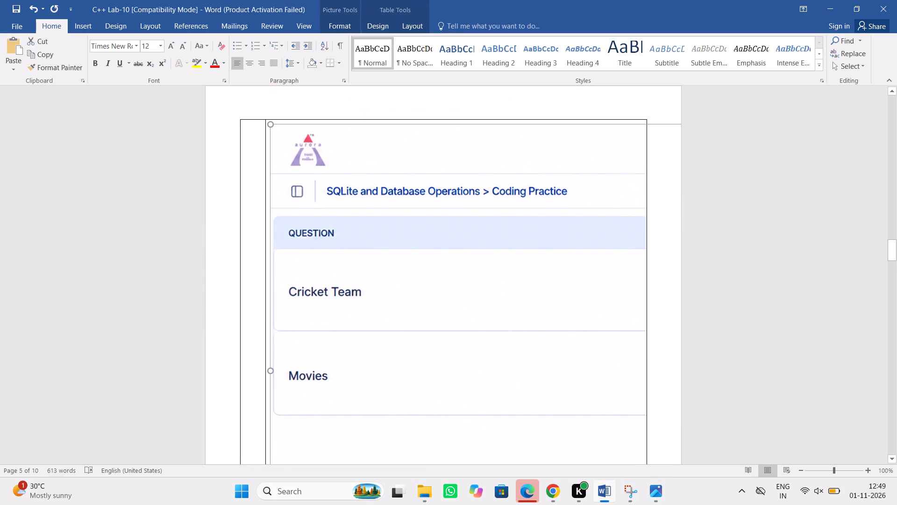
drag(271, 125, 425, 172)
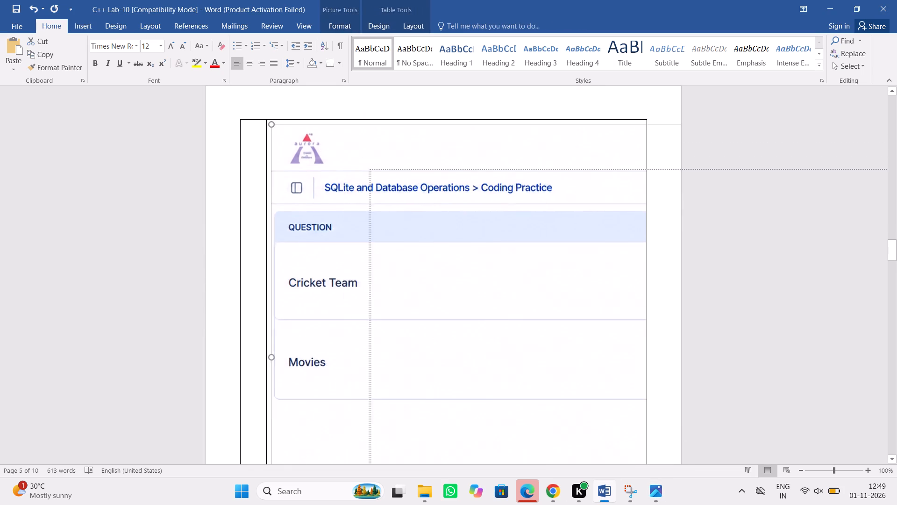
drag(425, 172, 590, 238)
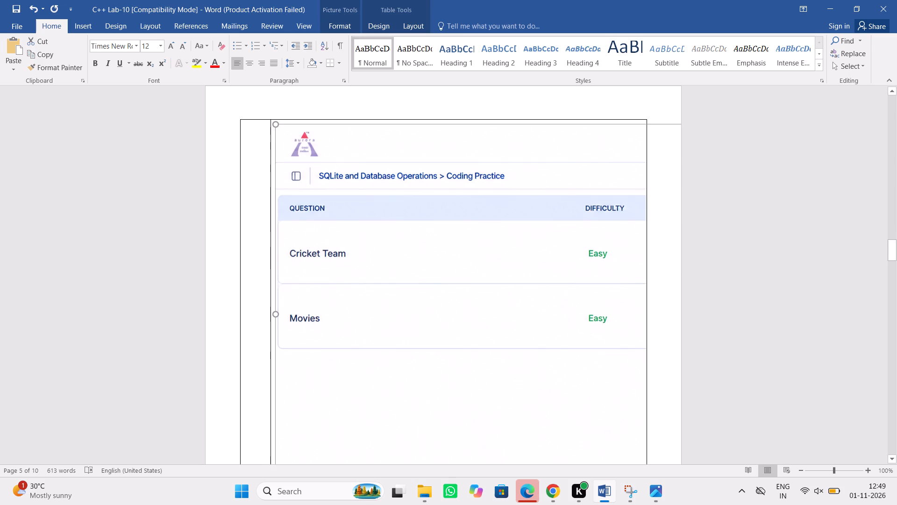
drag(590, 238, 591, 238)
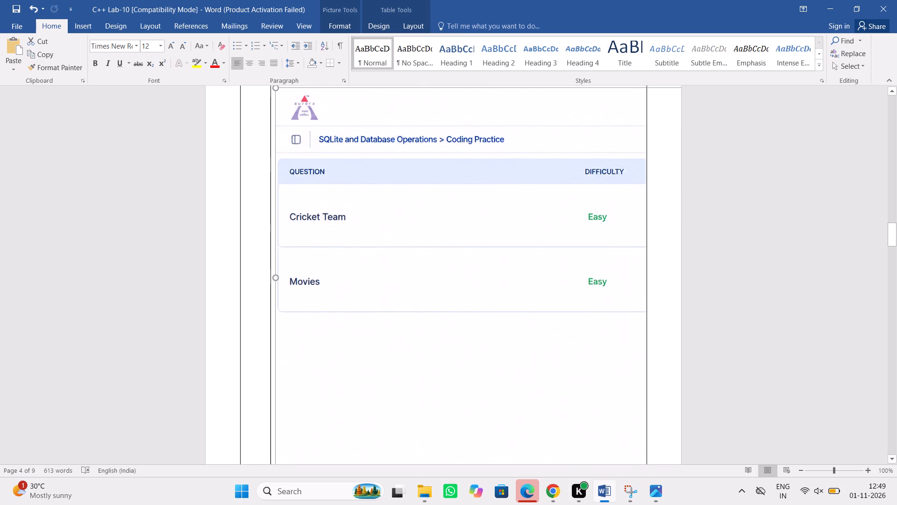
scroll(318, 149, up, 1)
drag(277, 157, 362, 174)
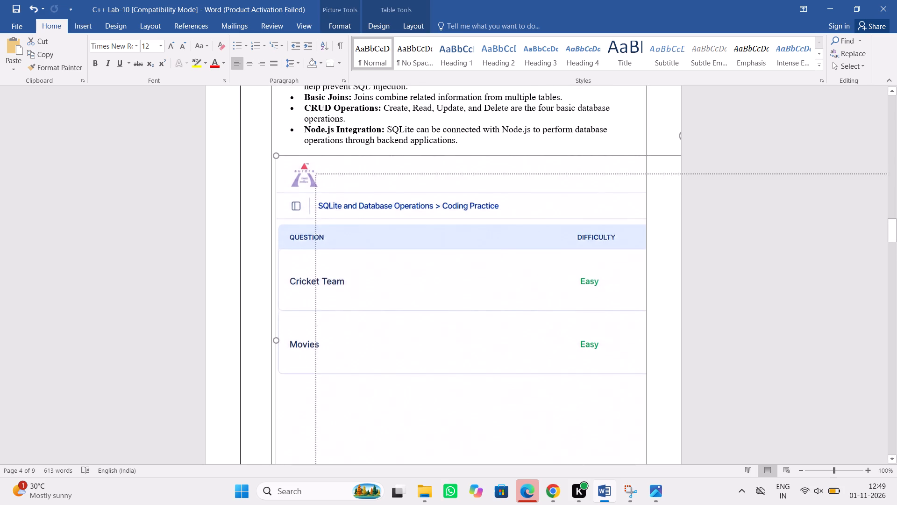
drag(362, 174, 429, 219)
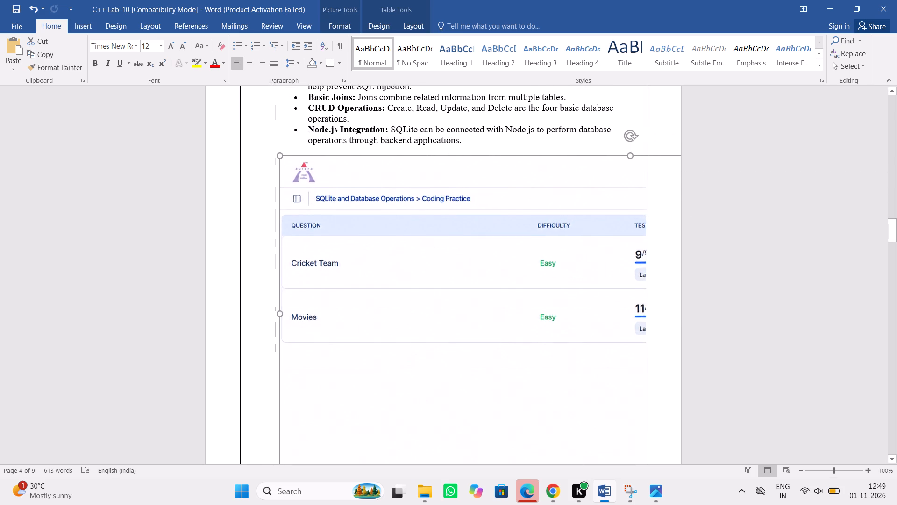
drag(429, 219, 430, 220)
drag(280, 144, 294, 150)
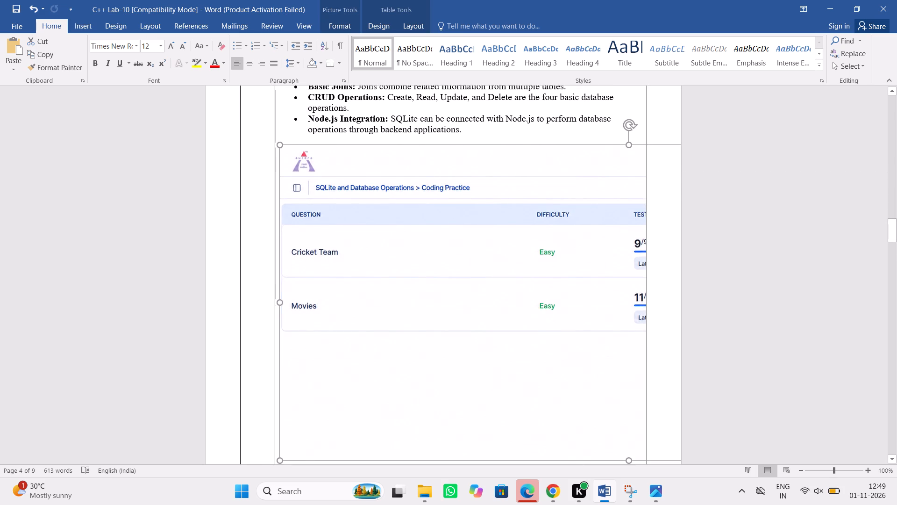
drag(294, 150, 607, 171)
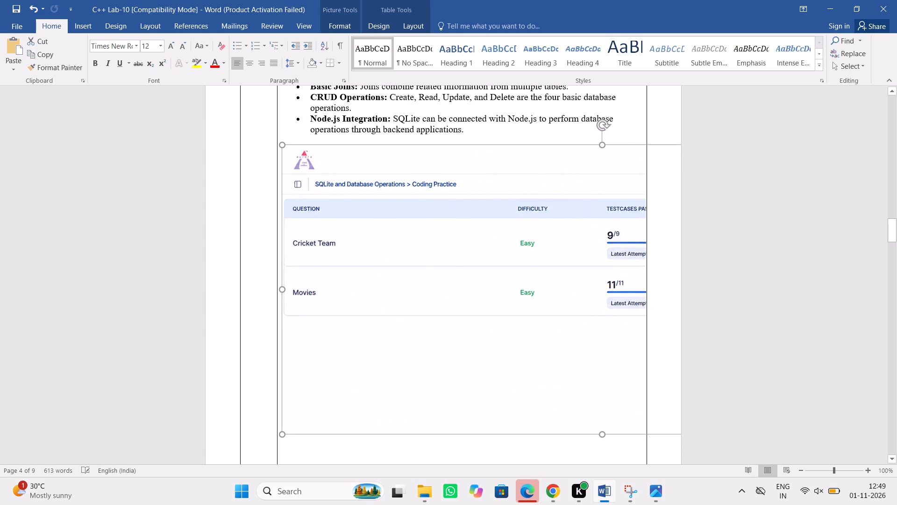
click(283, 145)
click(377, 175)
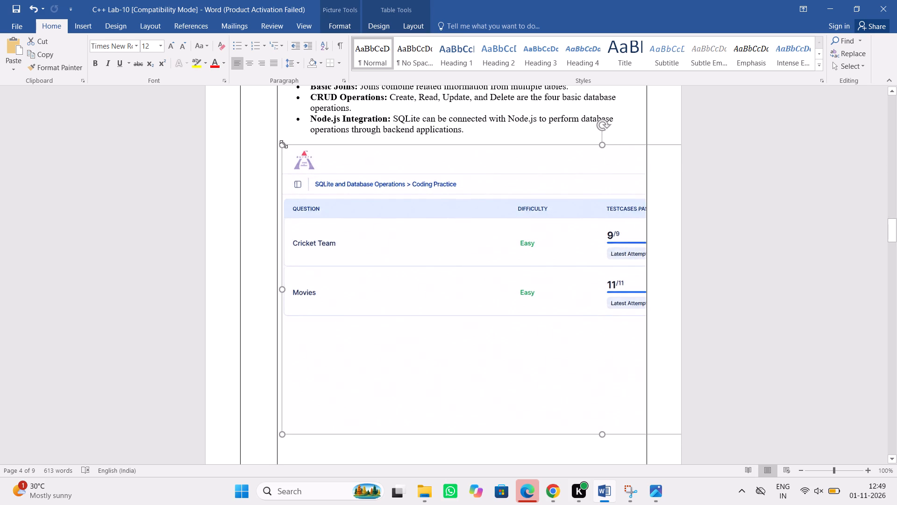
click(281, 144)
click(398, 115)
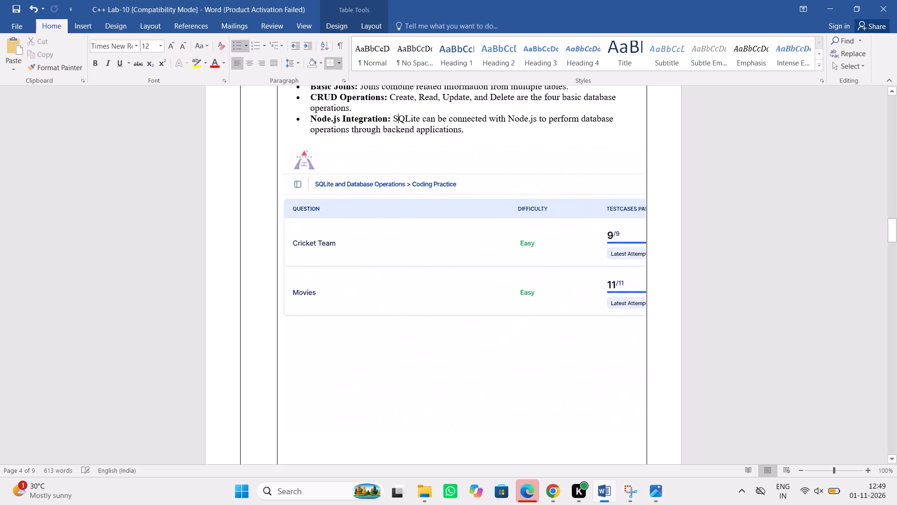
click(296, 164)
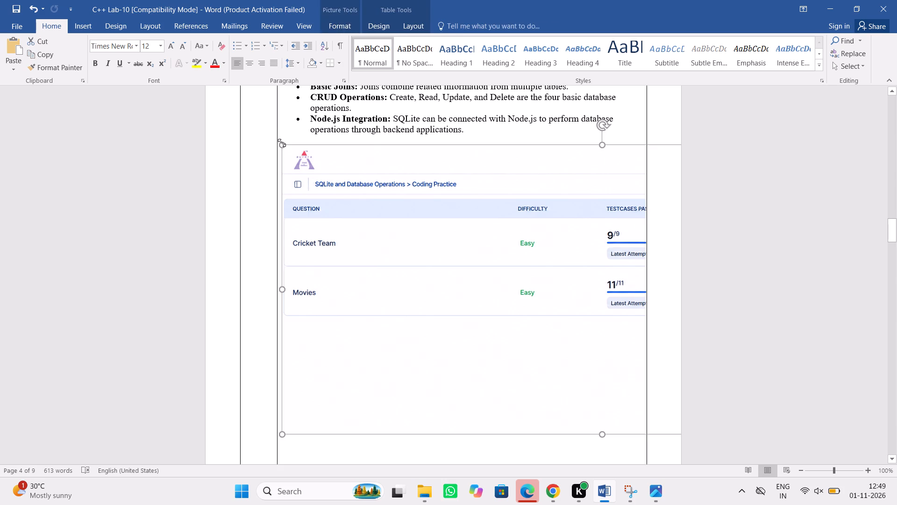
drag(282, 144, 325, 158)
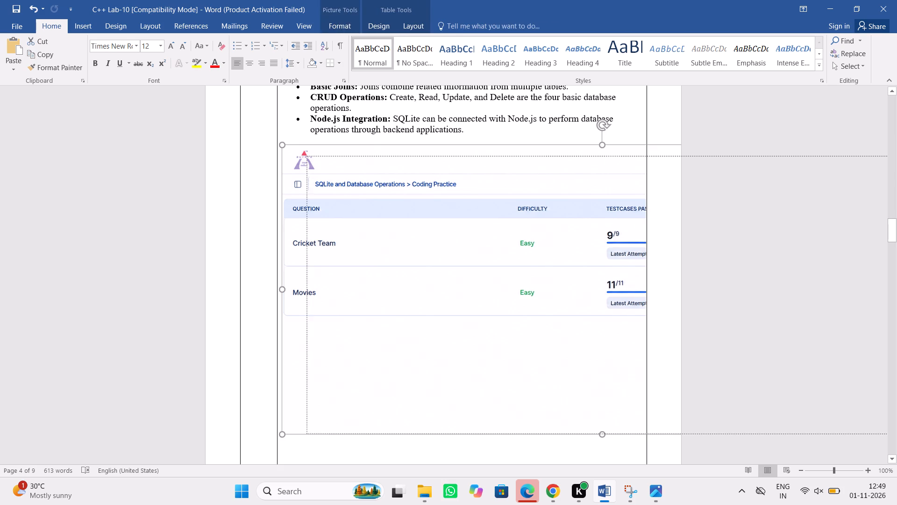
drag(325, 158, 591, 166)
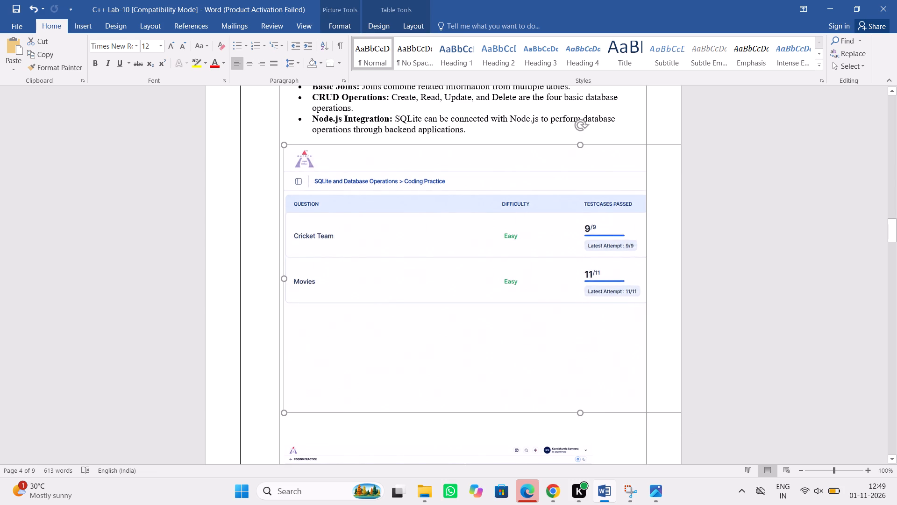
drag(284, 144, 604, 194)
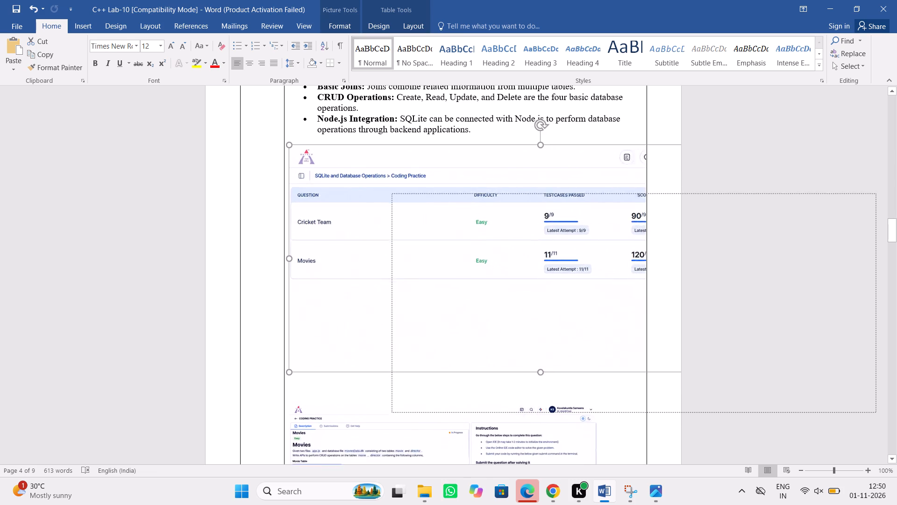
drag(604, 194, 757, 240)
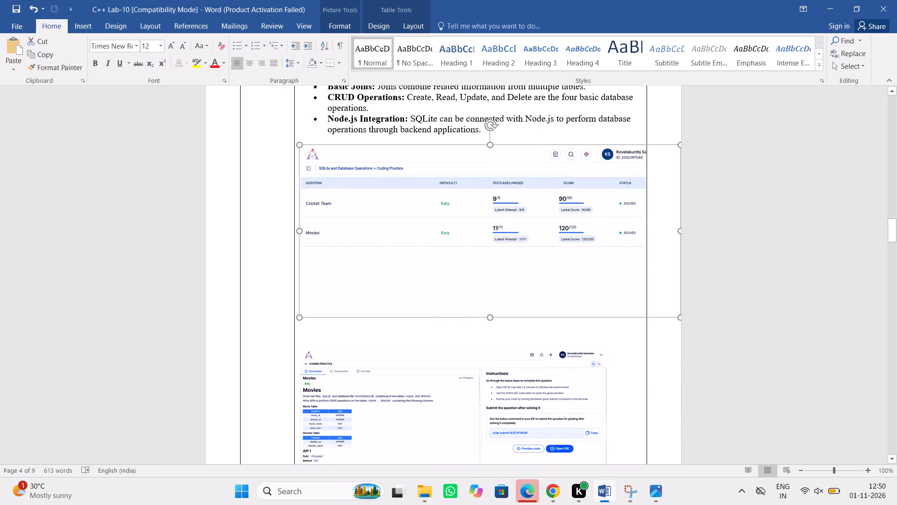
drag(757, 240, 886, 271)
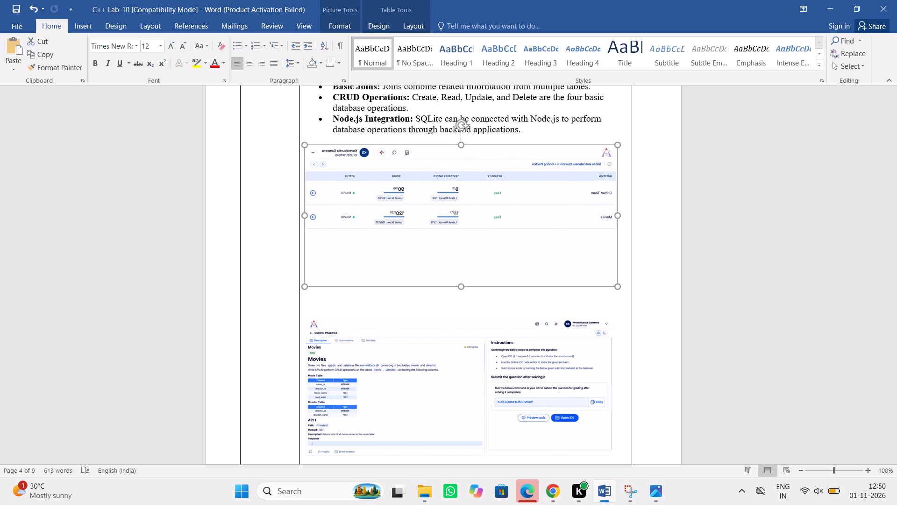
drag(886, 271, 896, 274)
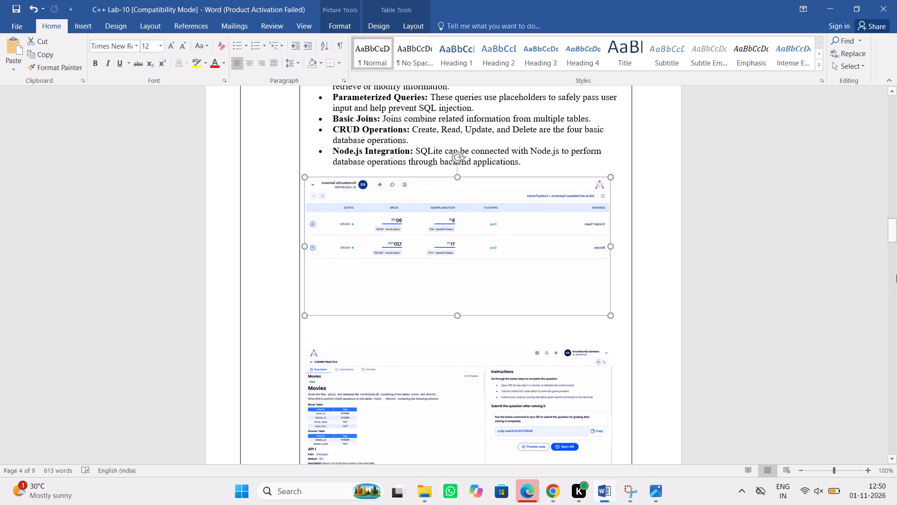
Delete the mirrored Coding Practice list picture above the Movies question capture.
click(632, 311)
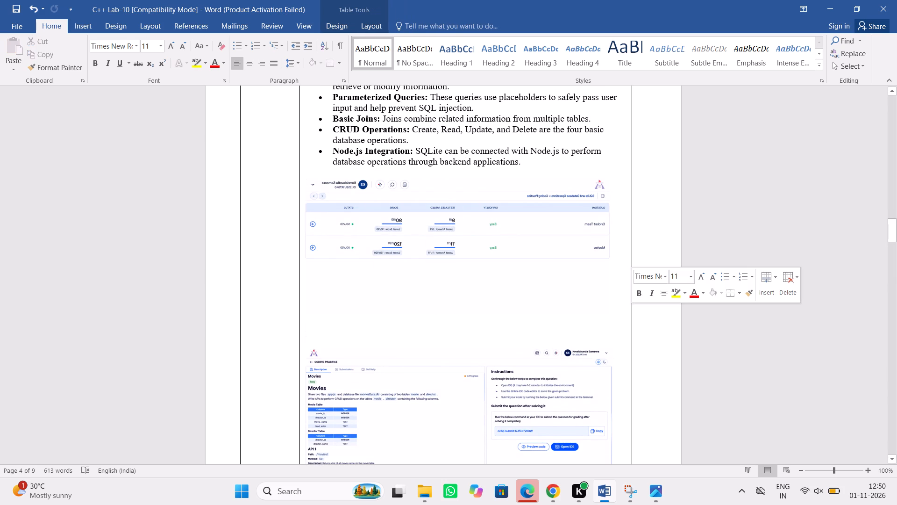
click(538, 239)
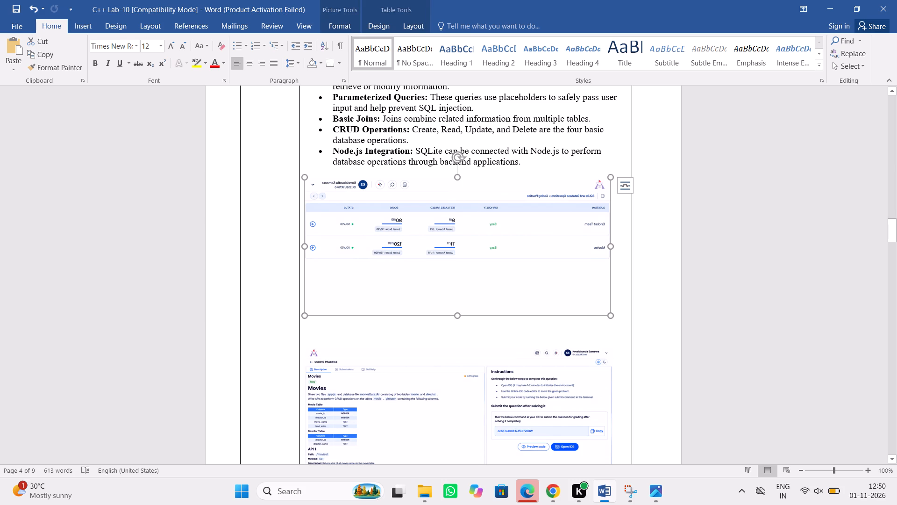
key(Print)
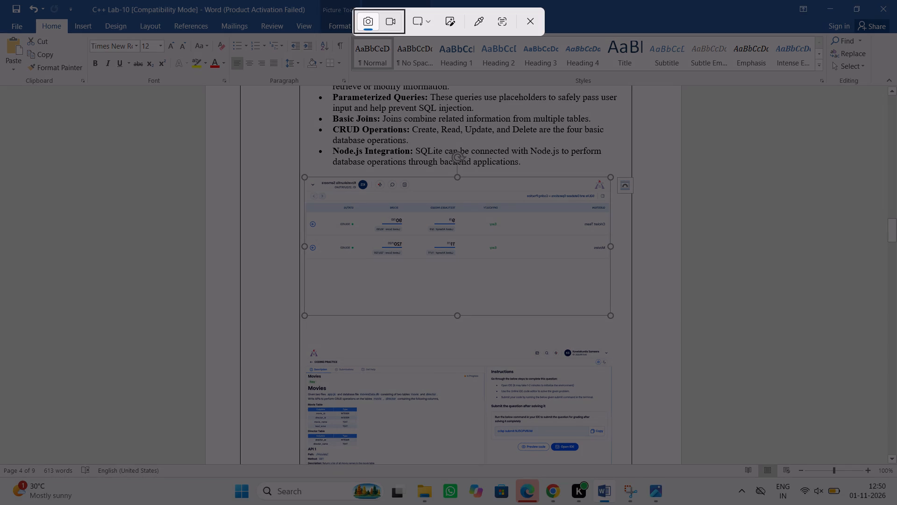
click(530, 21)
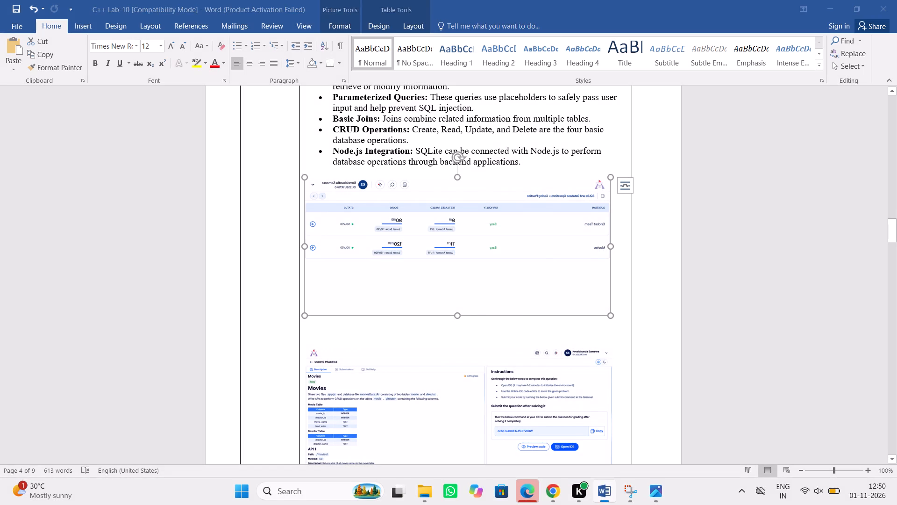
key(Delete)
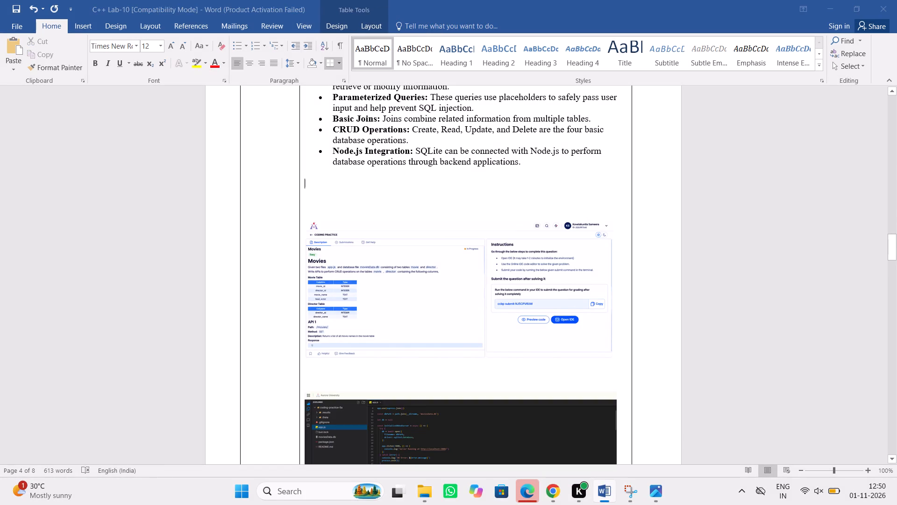
Paste the Coding Practice list image again on the empty line below the Node.js Integration bullet.
key(ctrl+v)
scroll(466, 252, up, 5)
click(466, 252)
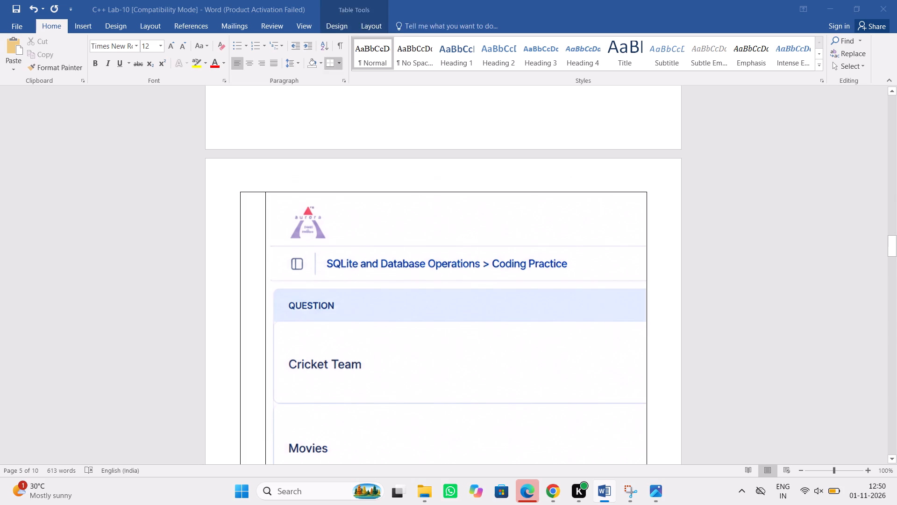
Scale the pasted Coding Practice list picture down proportionally until its full width fits inside the table cell.
click(270, 200)
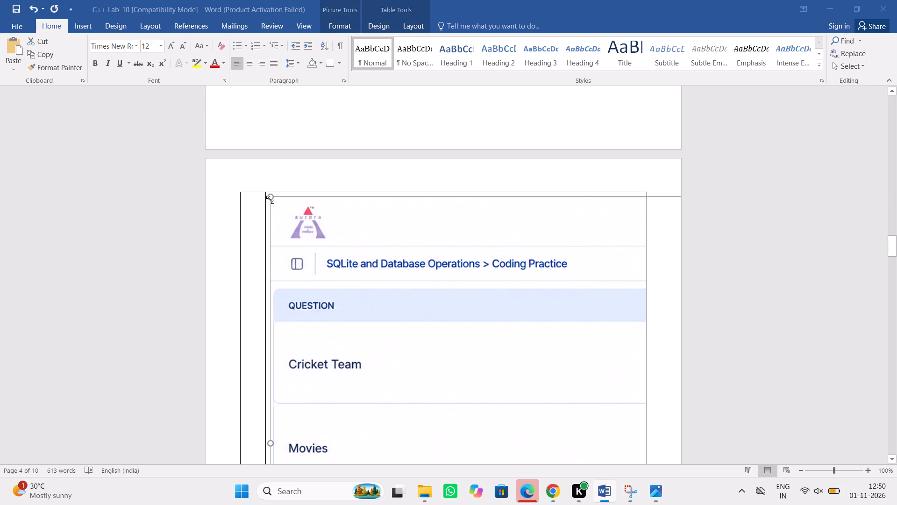
drag(270, 197, 326, 211)
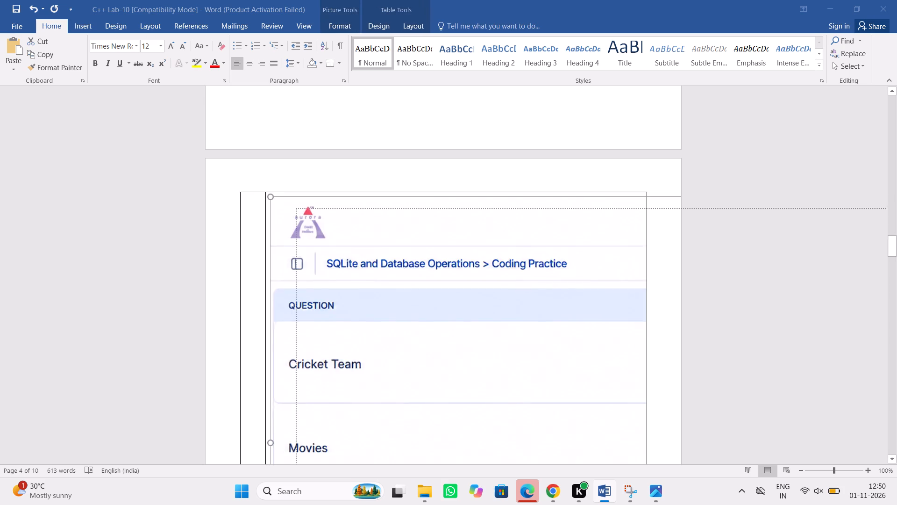
drag(326, 211, 715, 283)
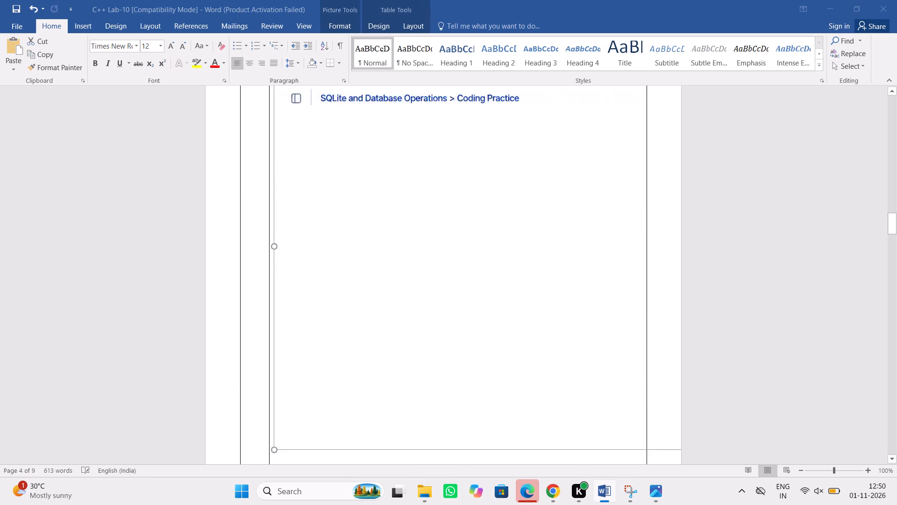
scroll(274, 103, up, 1)
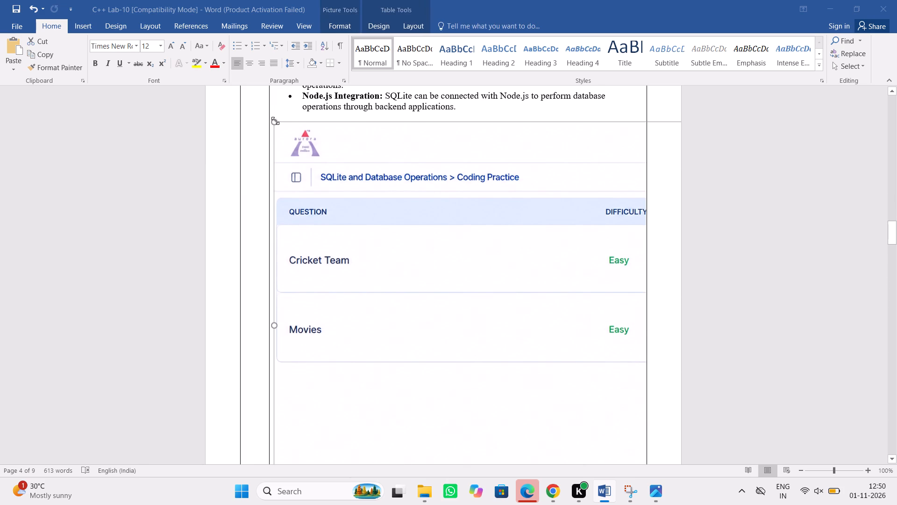
drag(275, 121, 610, 145)
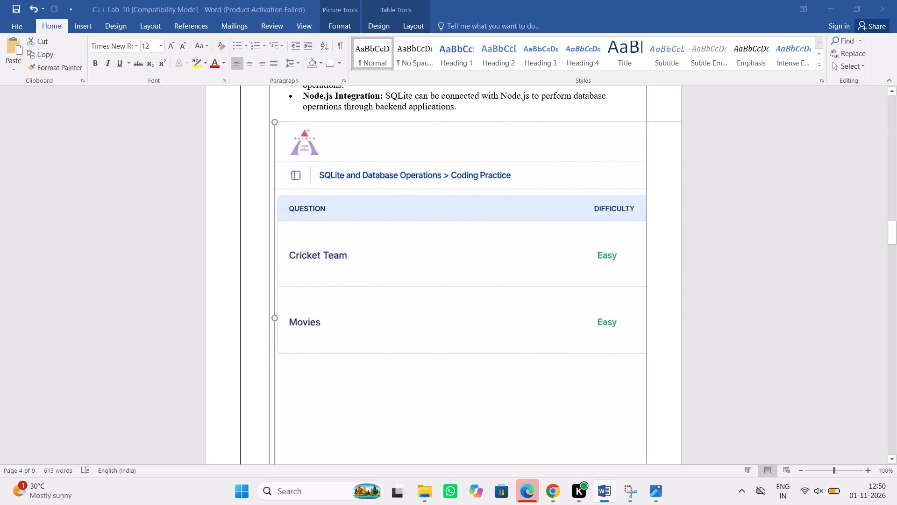
drag(610, 145, 649, 151)
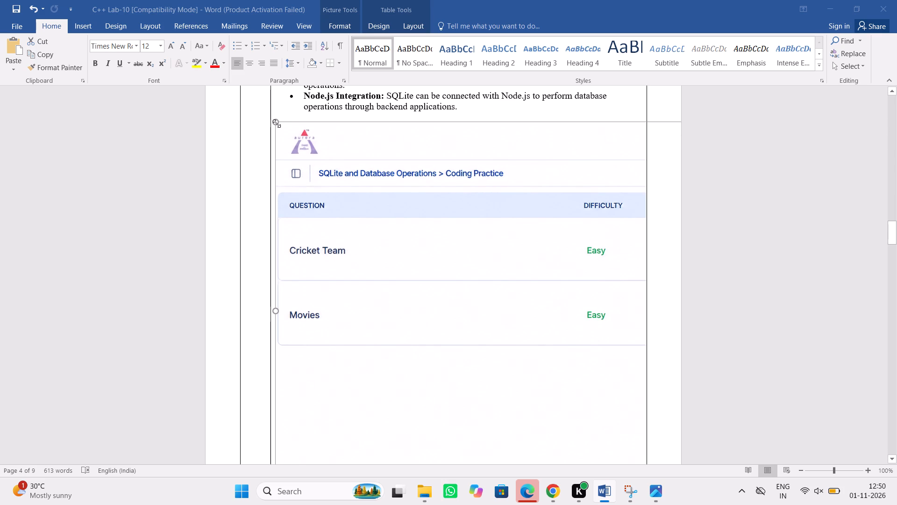
drag(276, 122, 529, 145)
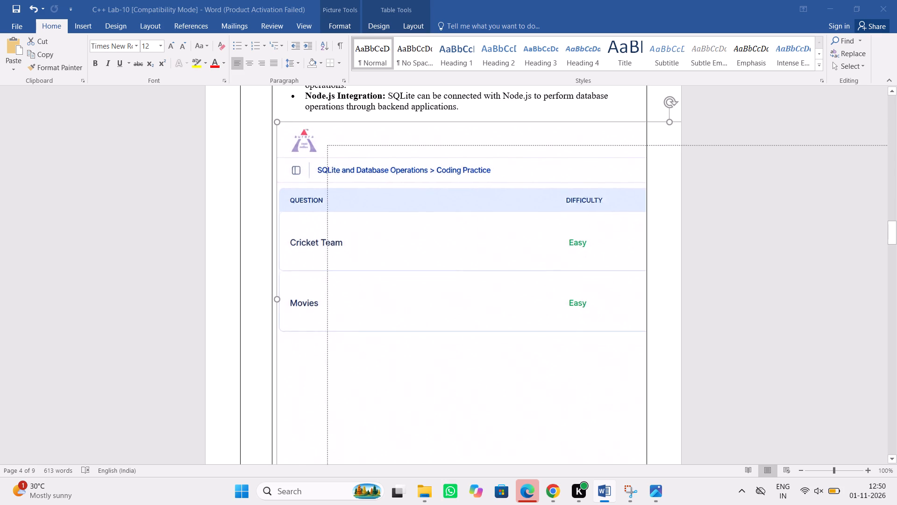
drag(529, 145, 828, 260)
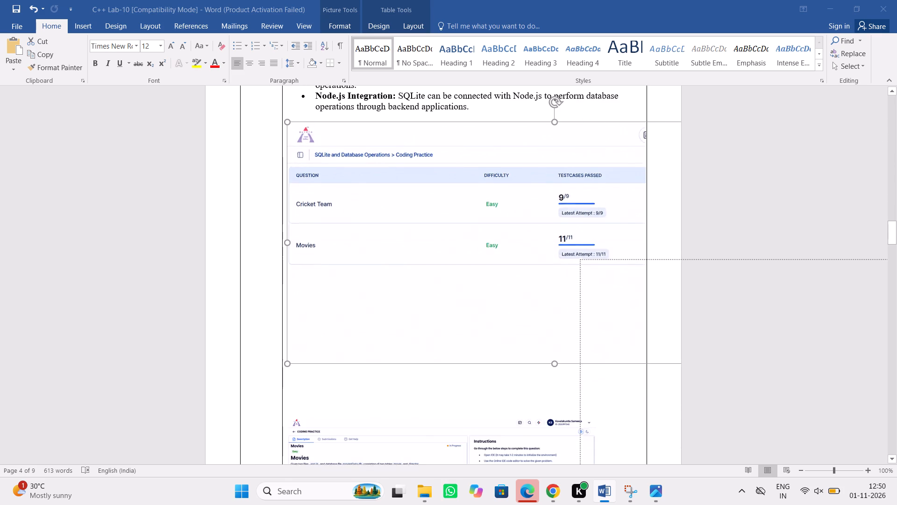
drag(828, 260, 896, 331)
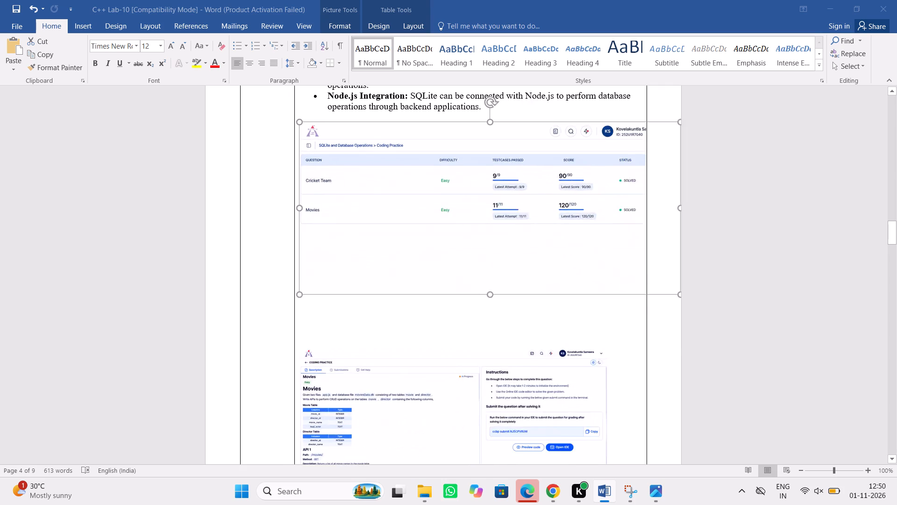
drag(896, 331, 896, 330)
click(377, 239)
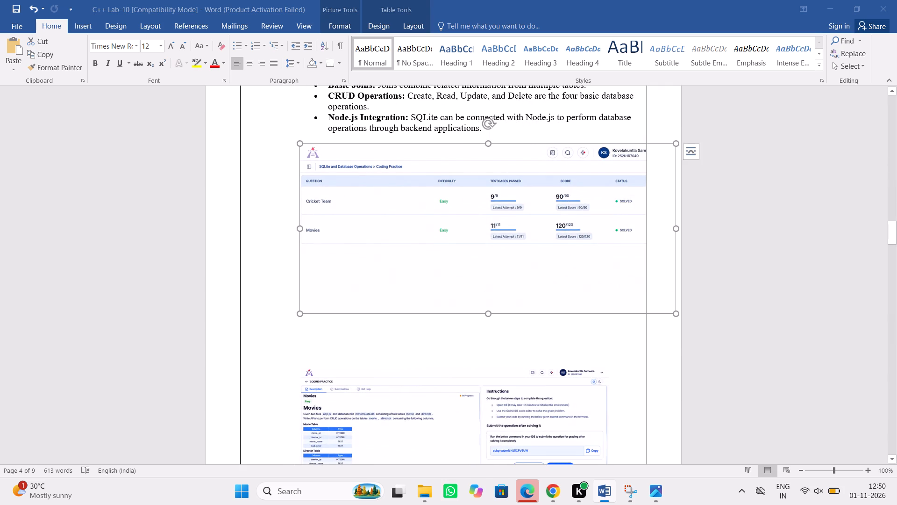
click(299, 144)
drag(300, 144, 477, 175)
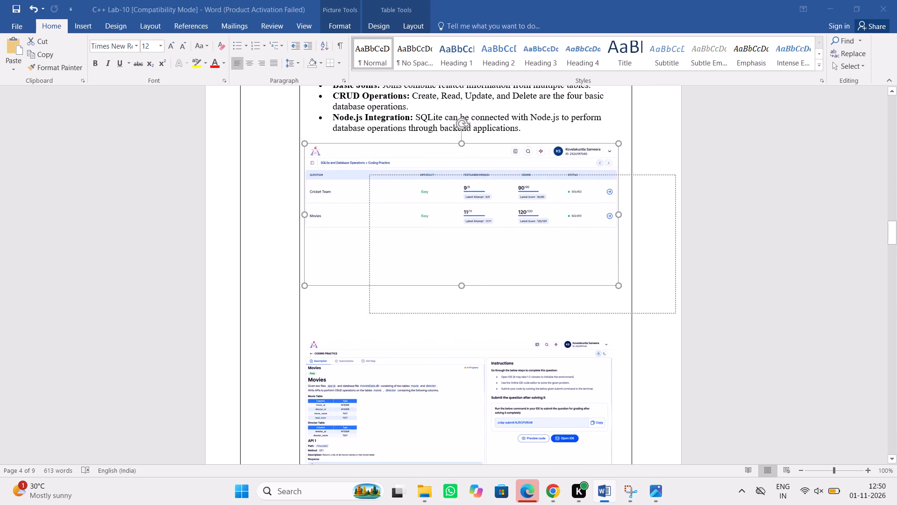
drag(477, 175, 481, 177)
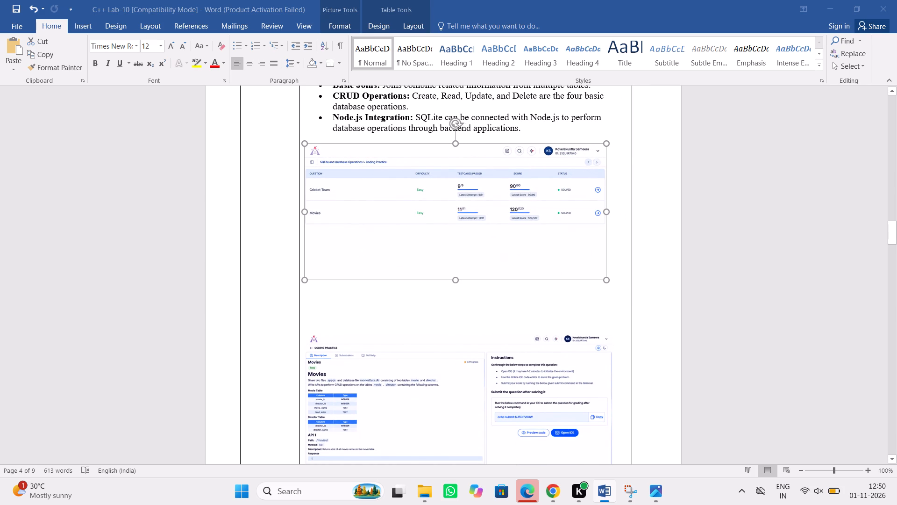
click(622, 260)
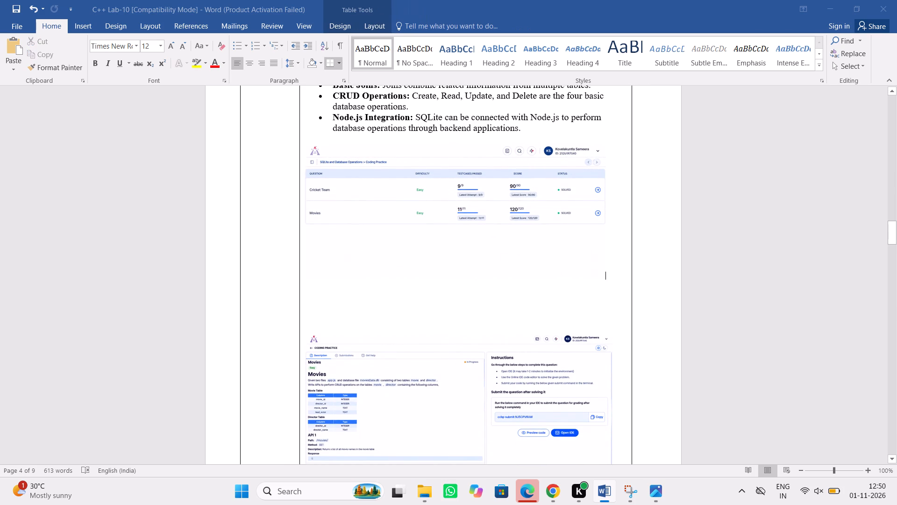
Review the question and IDE captures and the Application section across the journal pages.
scroll(591, 344, down, 18)
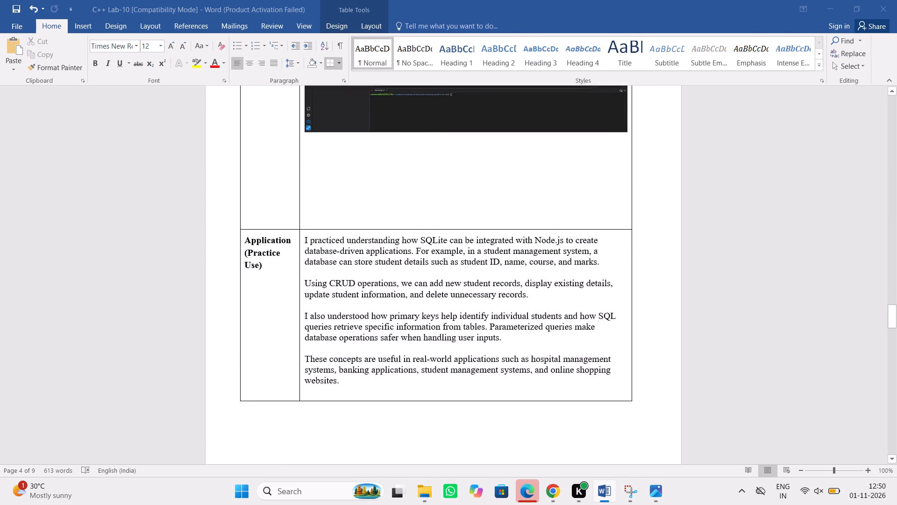
scroll(591, 344, down, 15)
scroll(591, 344, down, 8)
scroll(591, 344, up, 13)
scroll(591, 344, up, 9)
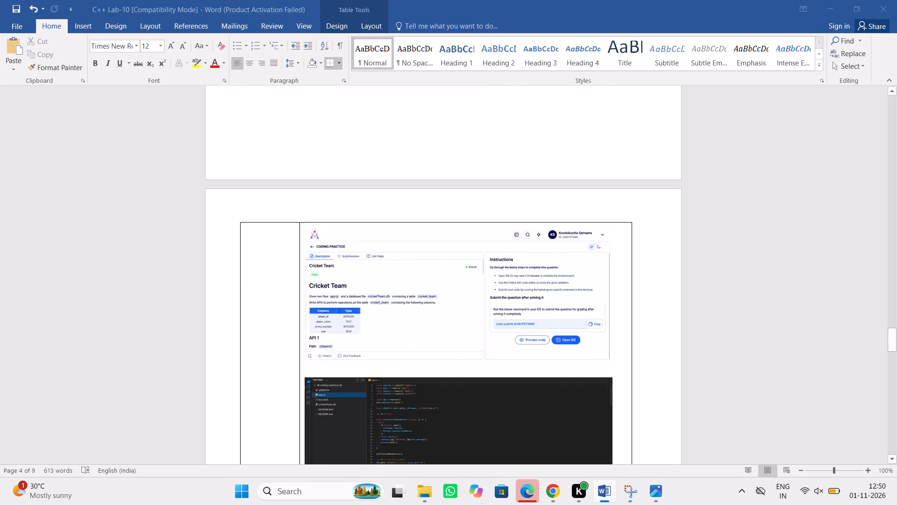
scroll(591, 344, up, 20)
scroll(591, 344, up, 4)
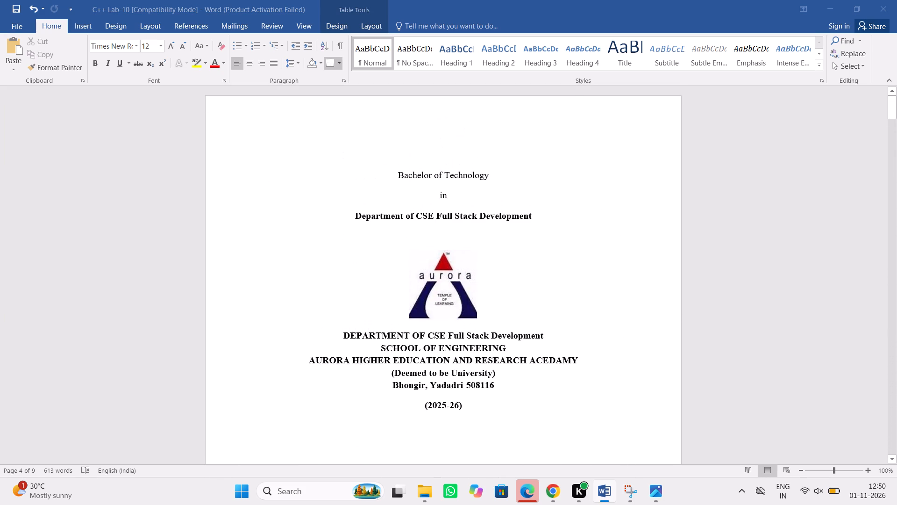
Replace the student name in the certificate statement with the submitting student's initial and name in capitals.
scroll(591, 344, down, 13)
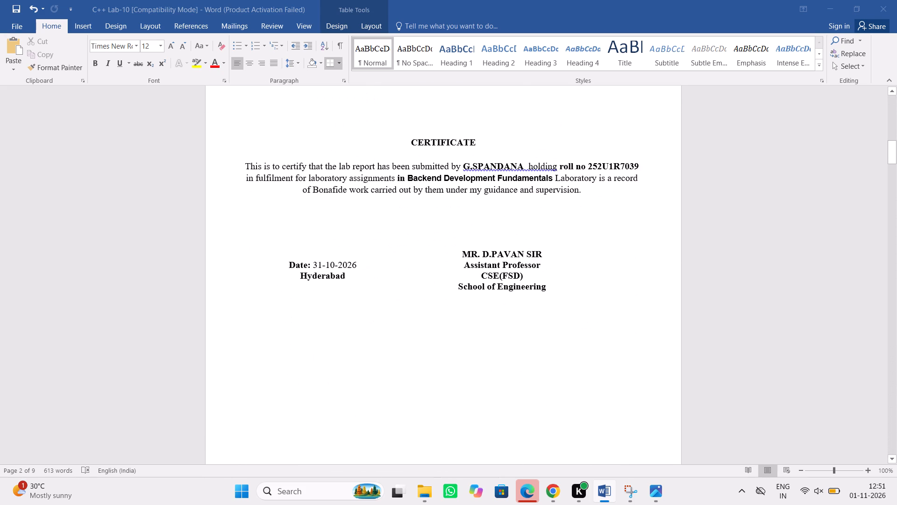
click(521, 165)
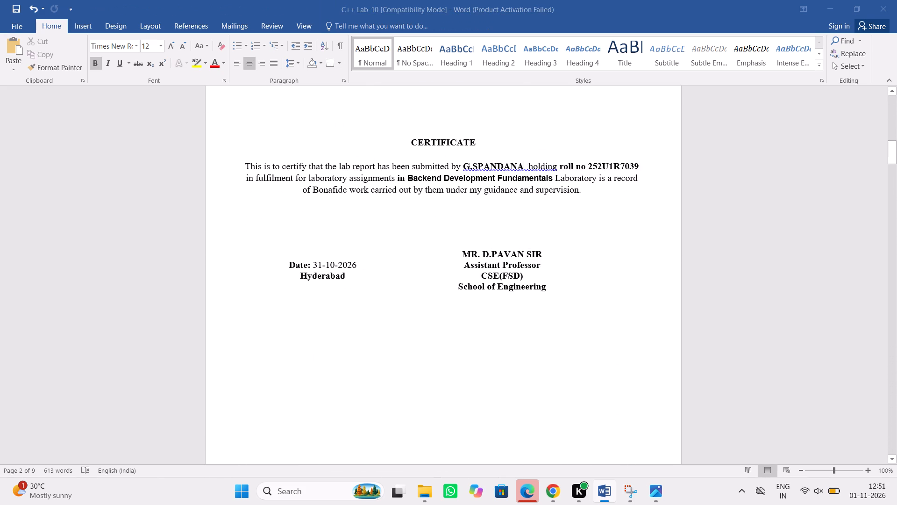
key(BackSpace)
key(BackSpace)
key(BackSpace)
key(BackSpace)
key(BackSpace)
key(BackSpace)
key(BackSpace)
key(BackSpace)
key(BackSpace)
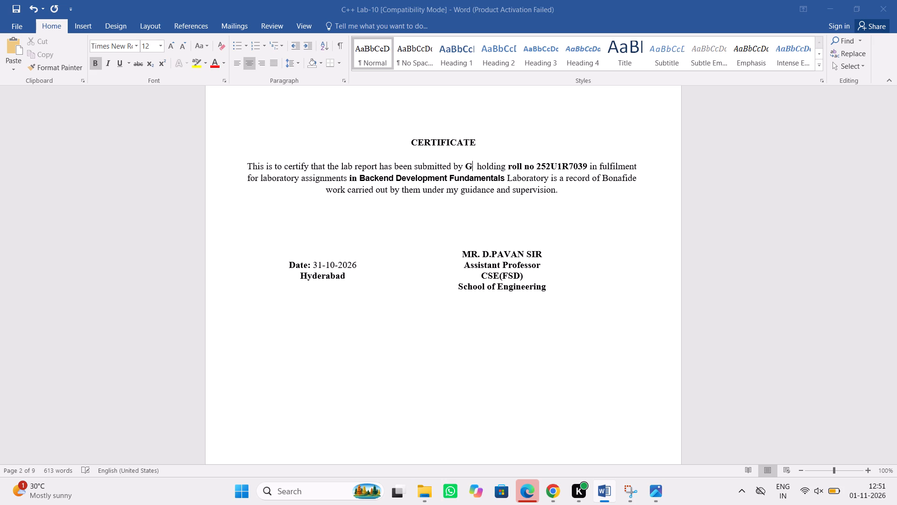
key(BackSpace)
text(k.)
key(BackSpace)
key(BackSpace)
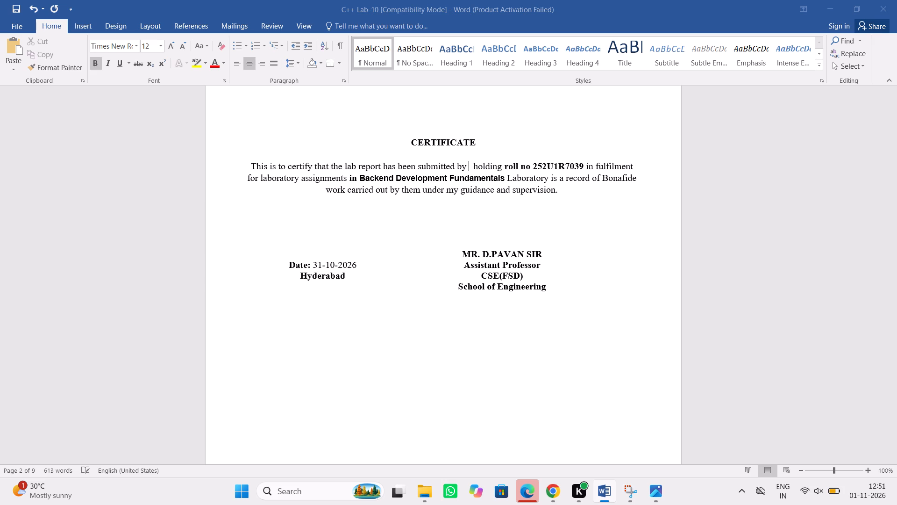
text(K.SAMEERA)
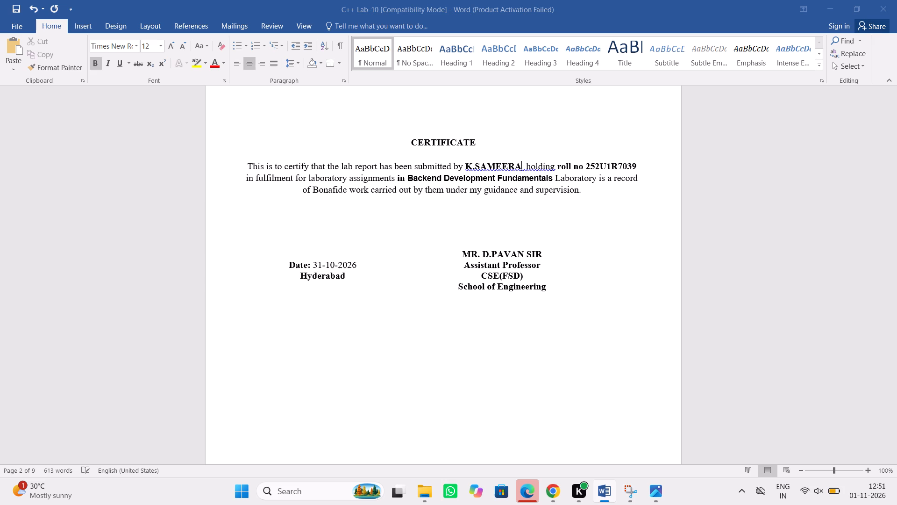
Replace the last two digits of the roll number in the certificate statement with the submitting student's digits.
click(635, 165)
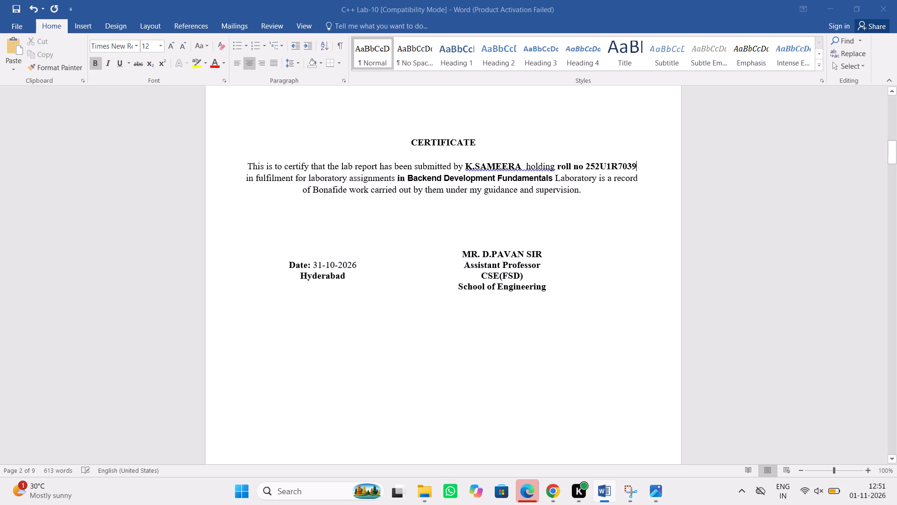
key(BackSpace)
key(BackSpace)
text(54)
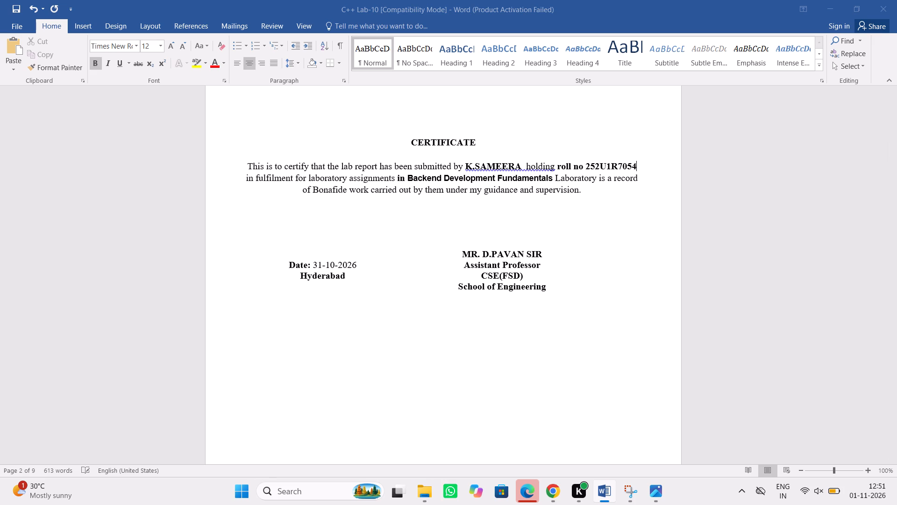
Change the certificate date to 01-11-2026.
scroll(495, 313, down, 10)
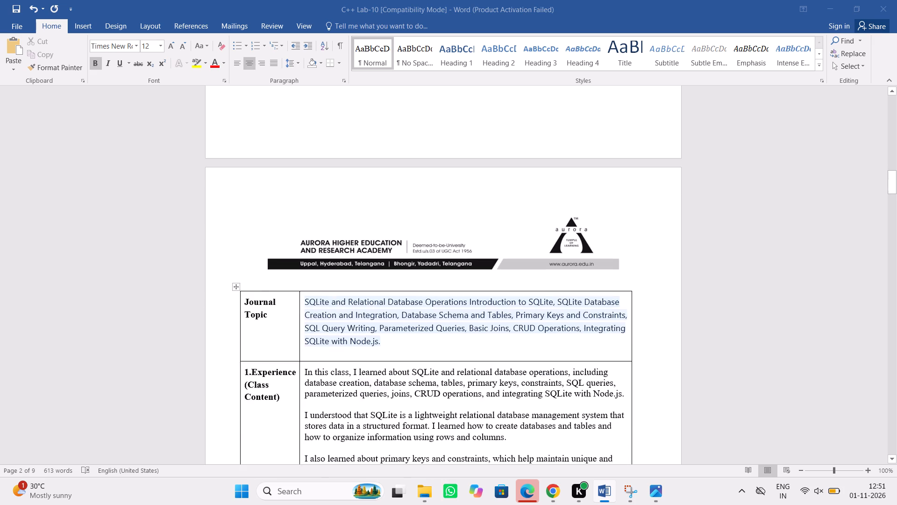
scroll(495, 313, up, 7)
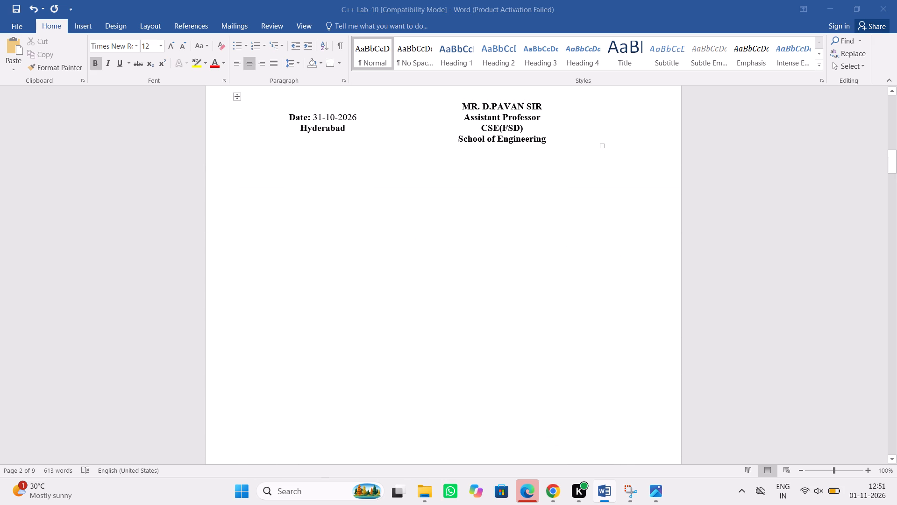
click(318, 115)
key(BackSpace)
key(0)
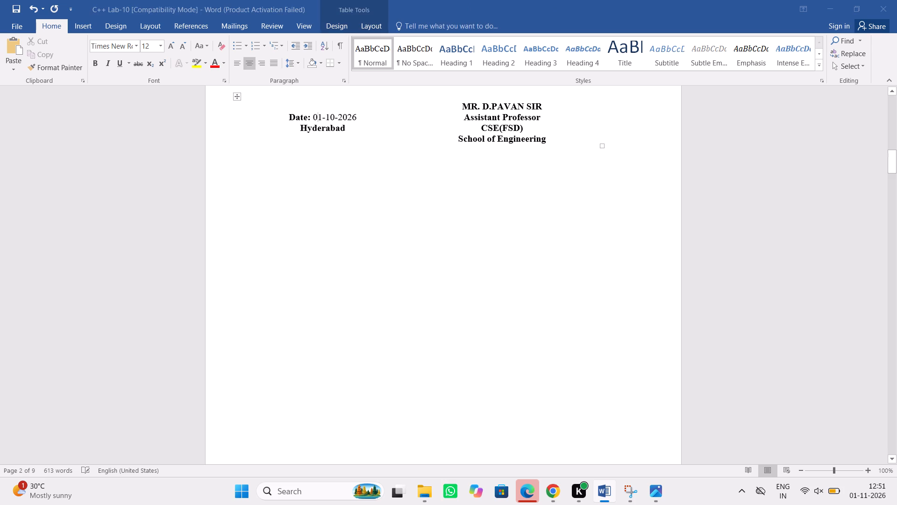
click(336, 116)
key(BackSpace)
key(1)
Review the journal table from the topic row through the key insights and the Movies and Cricket Team captures.
scroll(384, 279, down, 8)
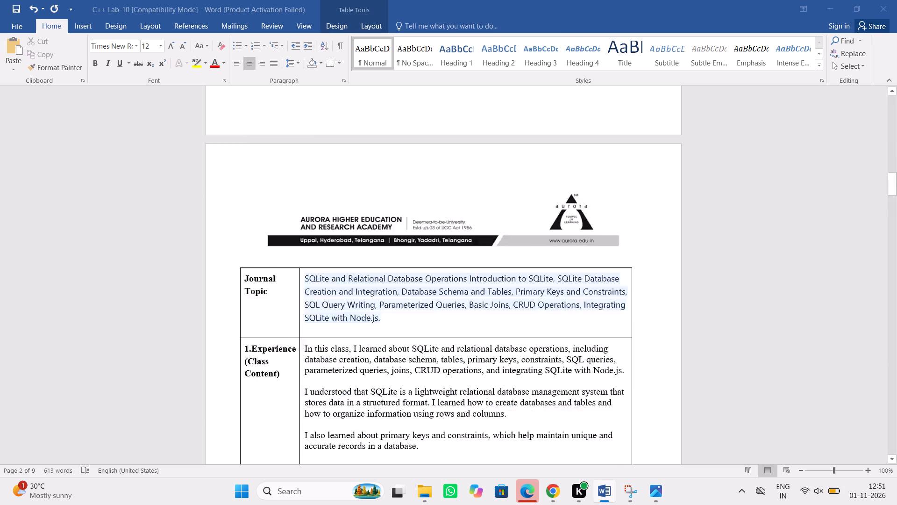
scroll(384, 279, down, 20)
scroll(384, 279, down, 13)
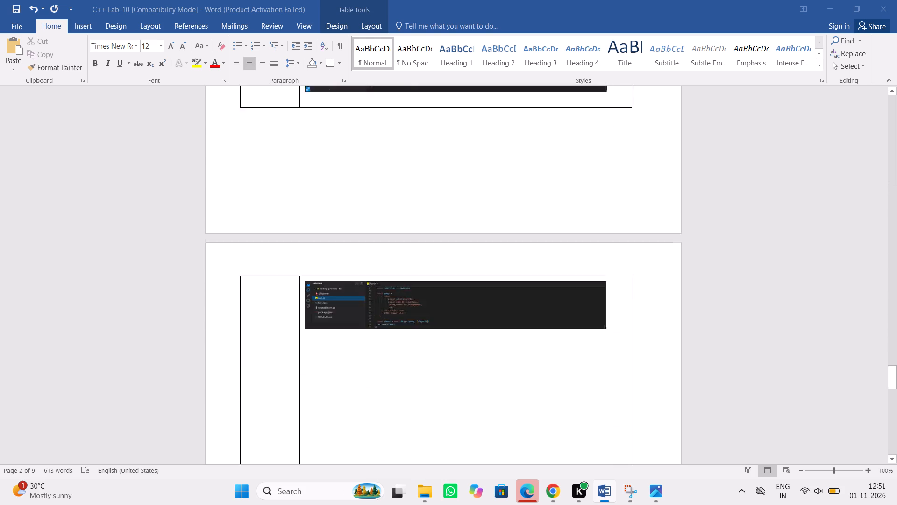
scroll(384, 279, down, 13)
scroll(384, 279, up, 12)
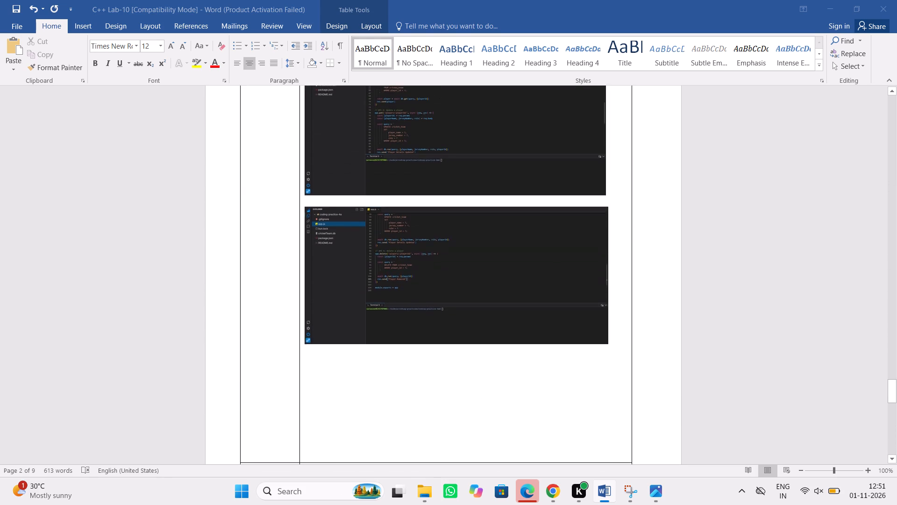
scroll(384, 279, up, 16)
scroll(384, 279, up, 18)
scroll(384, 279, up, 3)
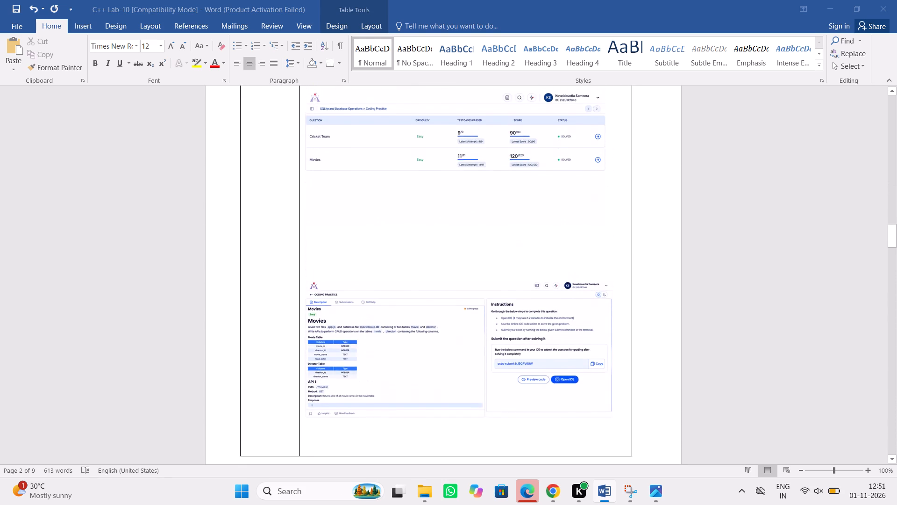
scroll(383, 320, up, 4)
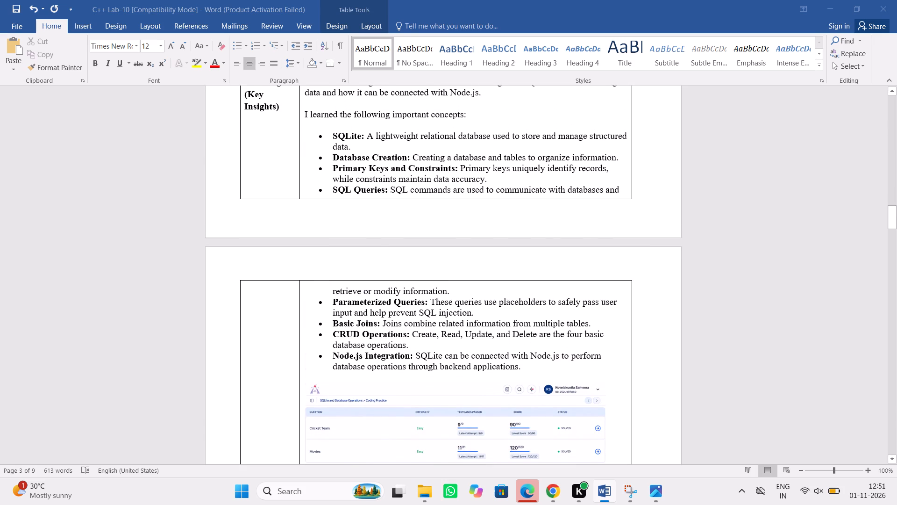
scroll(383, 320, up, 1)
scroll(383, 320, down, 16)
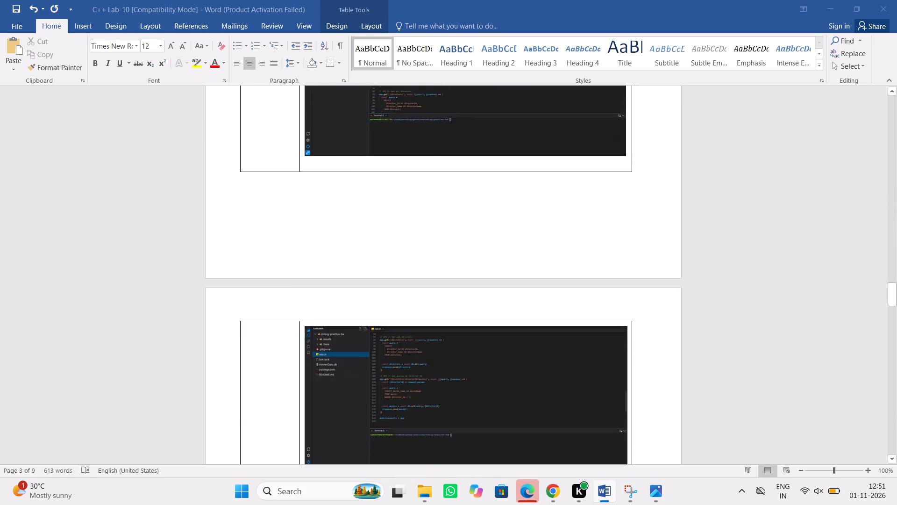
Review the whole lab report from the cover page and certificate through the coding practice captures and the Application section.
scroll(383, 320, down, 14)
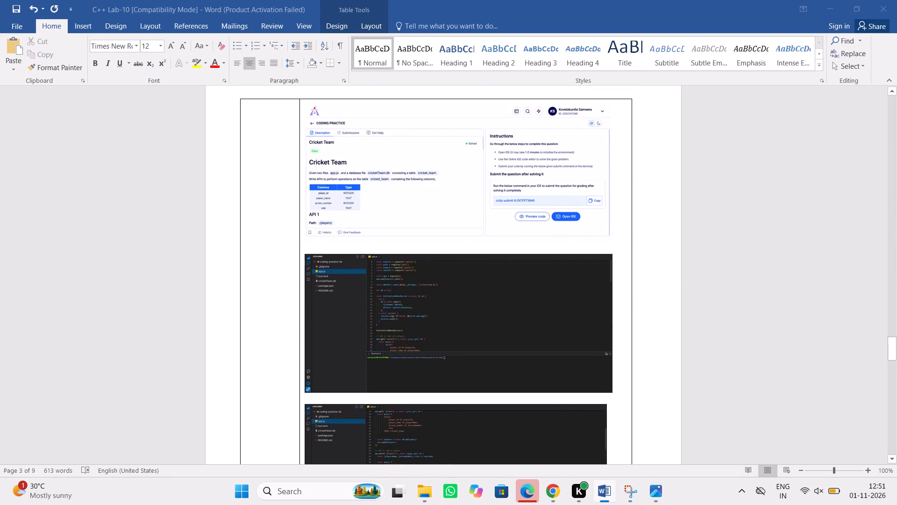
scroll(383, 320, down, 6)
scroll(383, 320, up, 11)
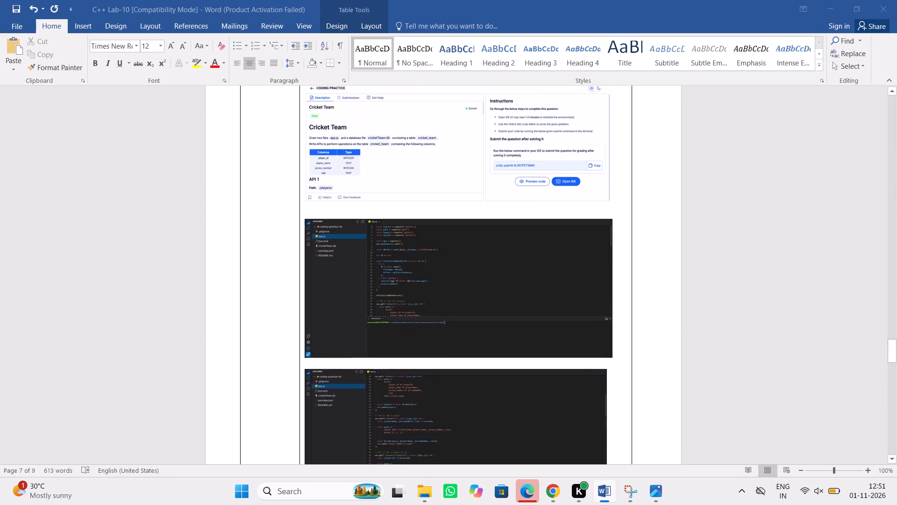
scroll(383, 320, up, 1)
scroll(410, 430, up, 6)
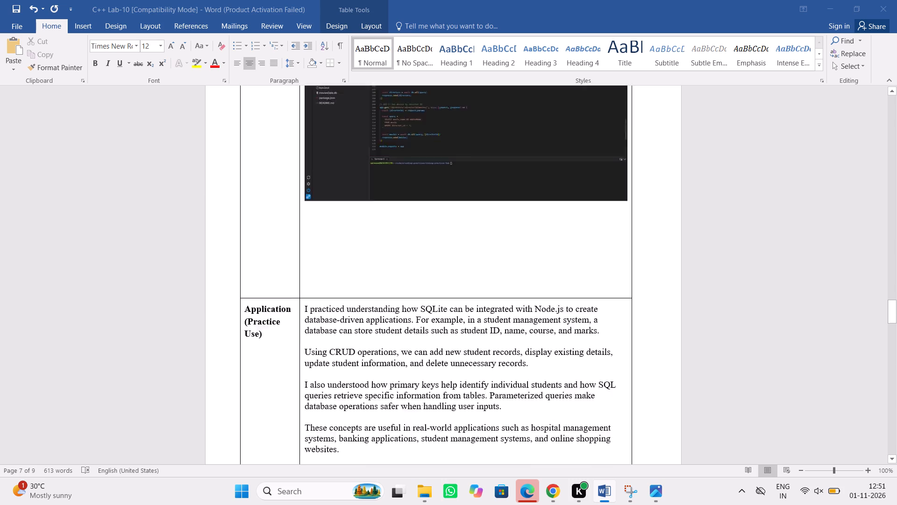
scroll(410, 430, up, 17)
scroll(410, 430, up, 7)
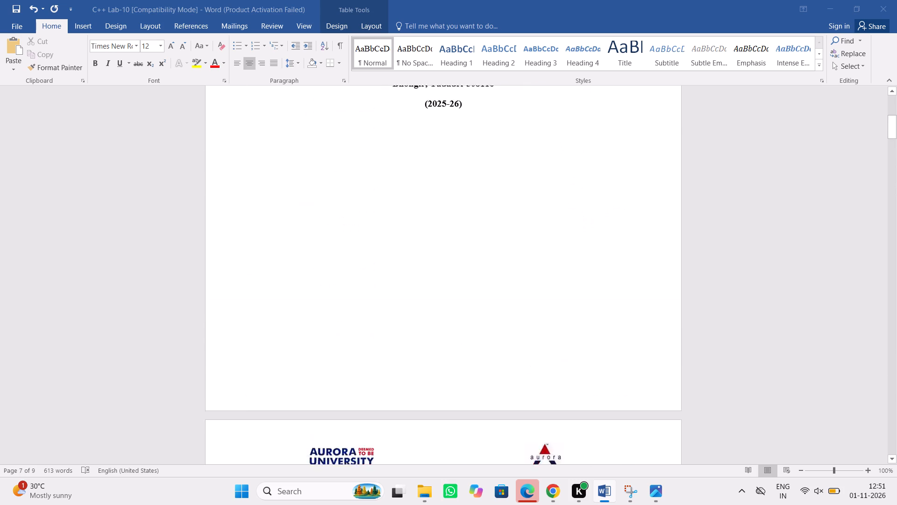
scroll(410, 430, up, 10)
scroll(445, 363, down, 2)
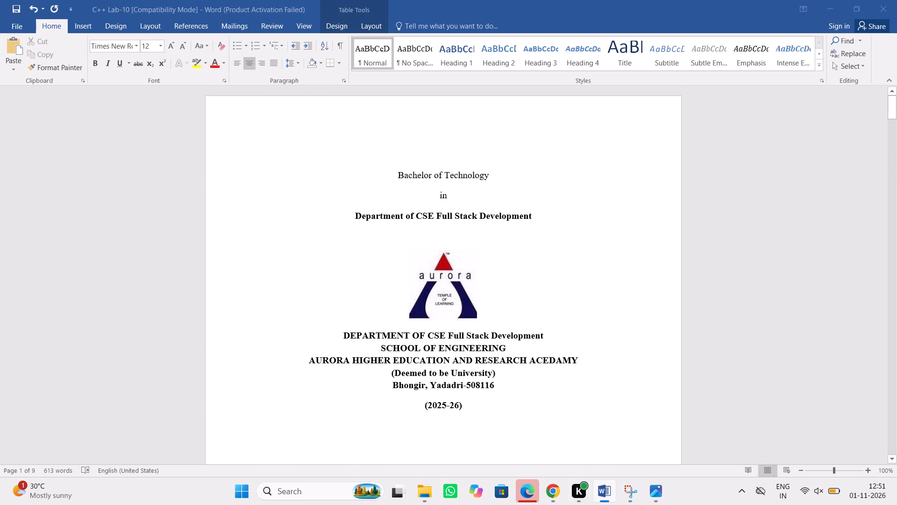
scroll(445, 363, down, 11)
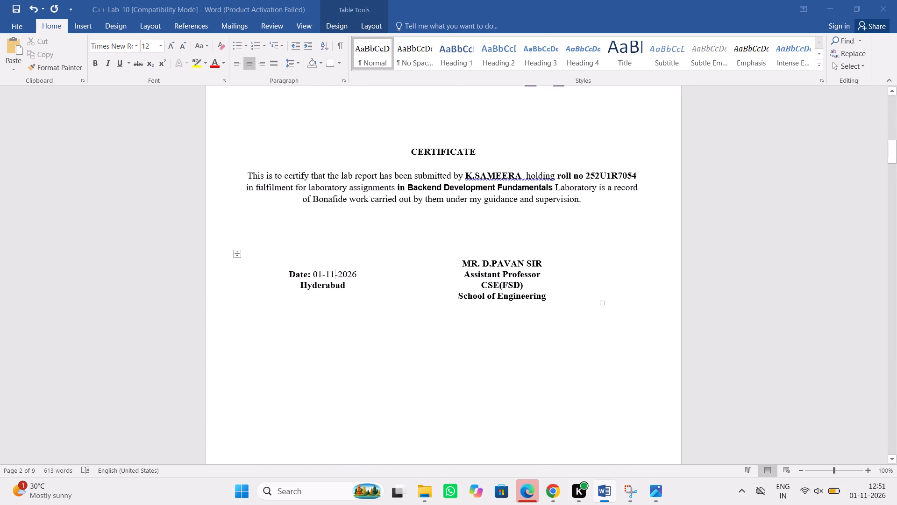
scroll(445, 363, down, 17)
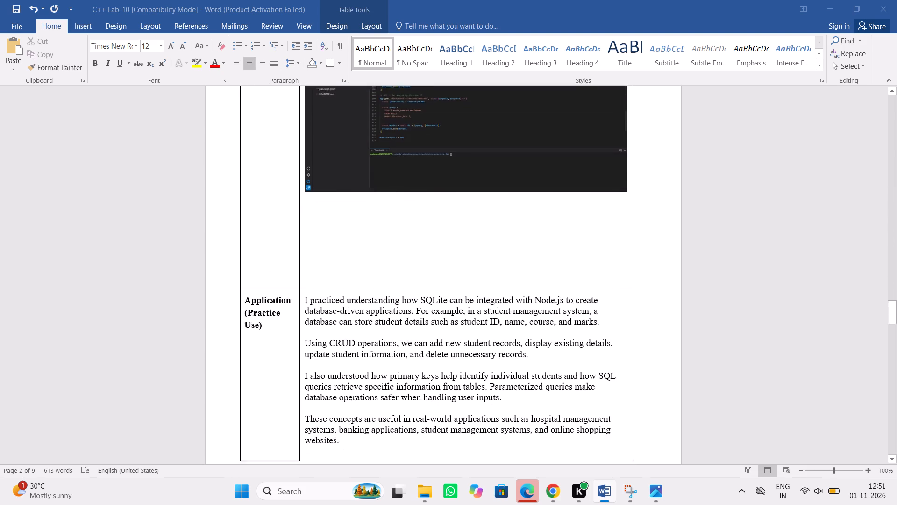
Export the report as a PDF to the Downloads folder, named LAB 2 followed by the student's first name in capitals.
click(25, 20)
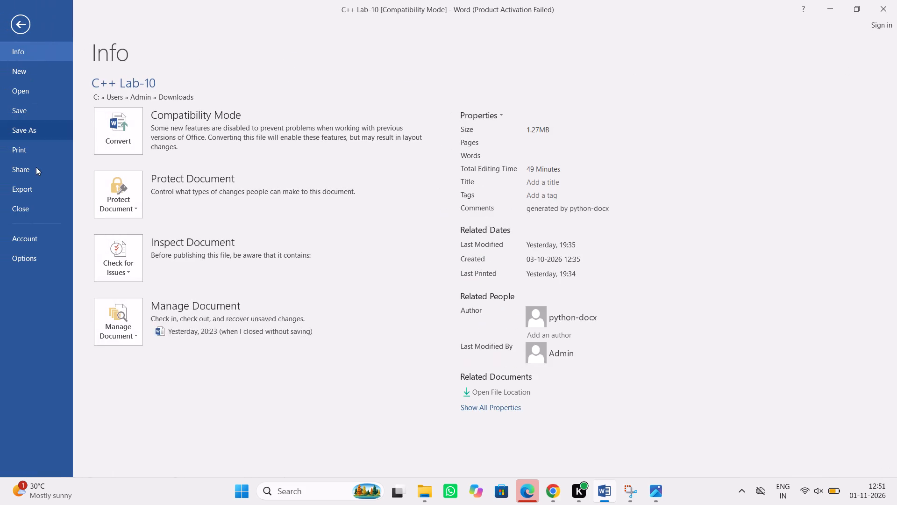
click(41, 184)
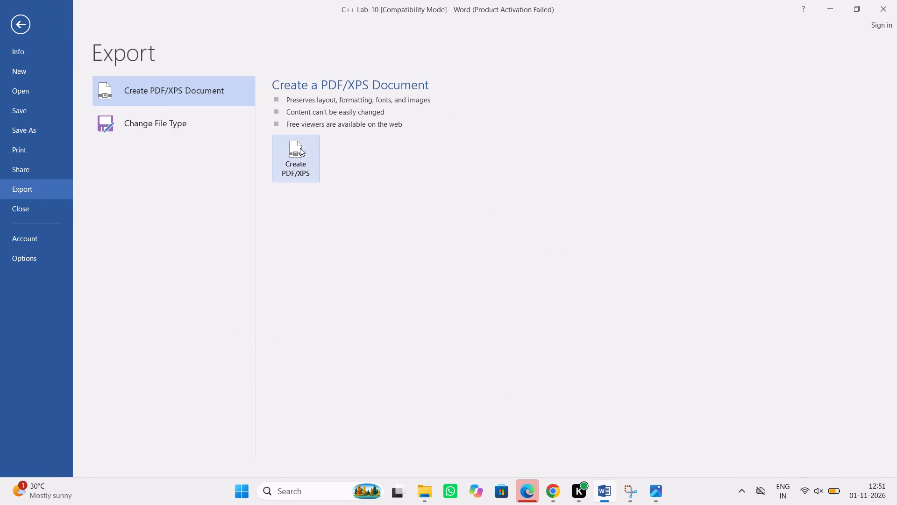
click(313, 155)
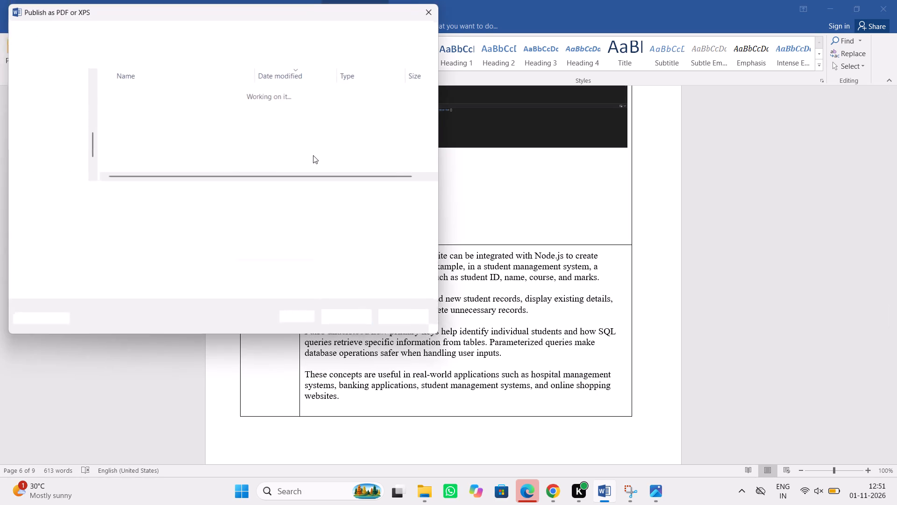
scroll(67, 79, up, 3)
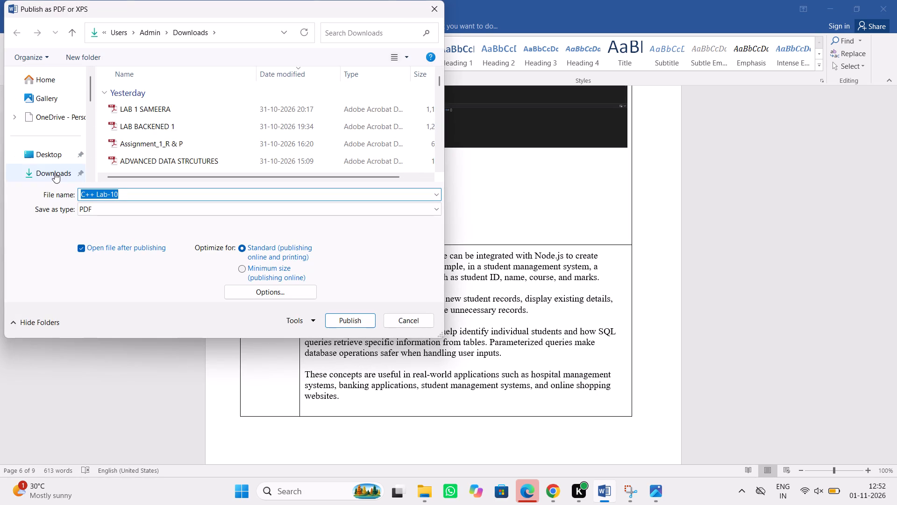
click(55, 173)
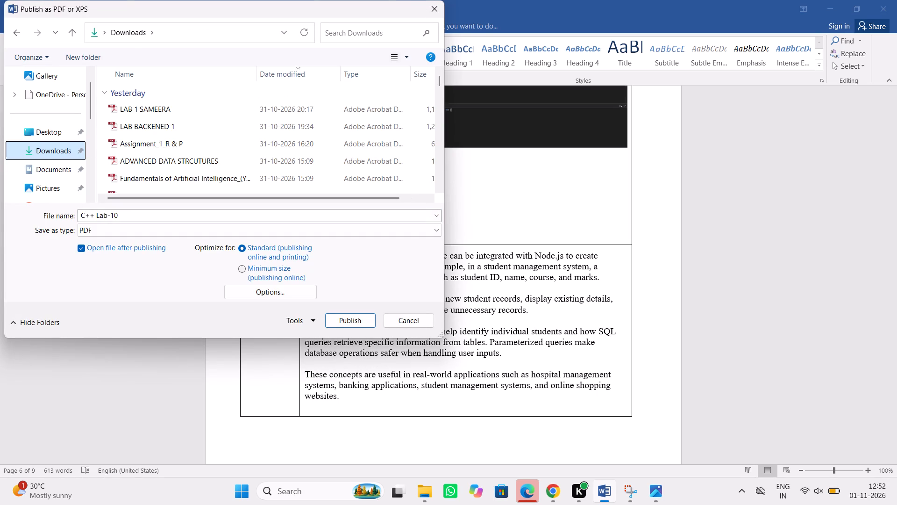
click(116, 215)
key(BackSpace)
text(LAB)
key(space)
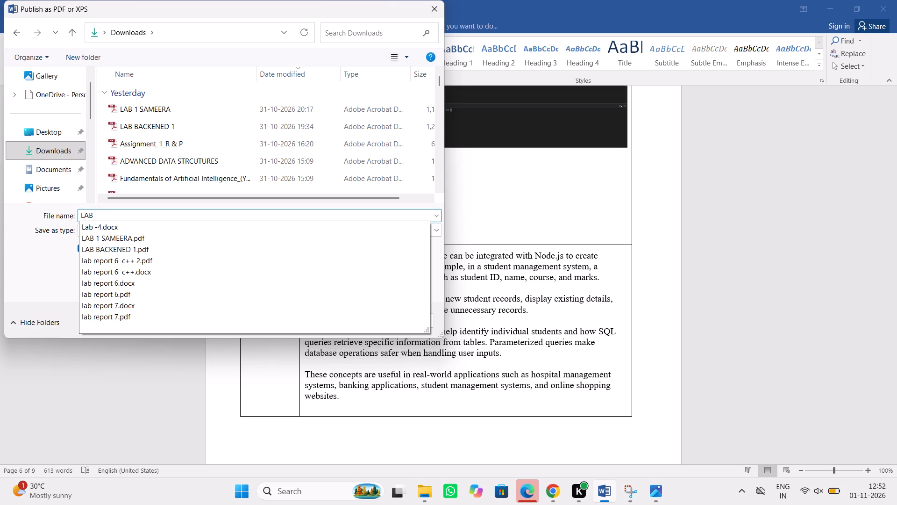
text(2 SA)
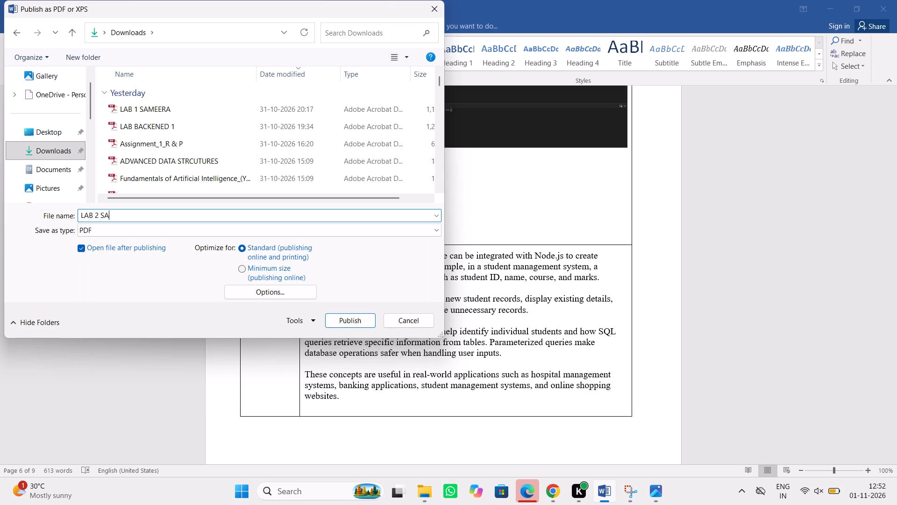
text(MEERA)
click(337, 316)
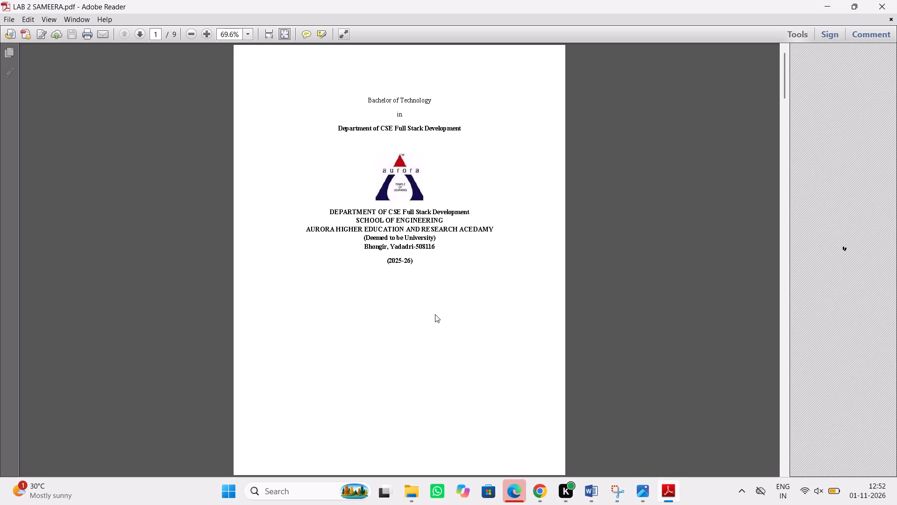
Check the pages of the published PDF in Adobe Reader, including the code captures and the certificate page.
scroll(435, 314, down, 20)
scroll(435, 314, down, 20)
scroll(435, 314, down, 1)
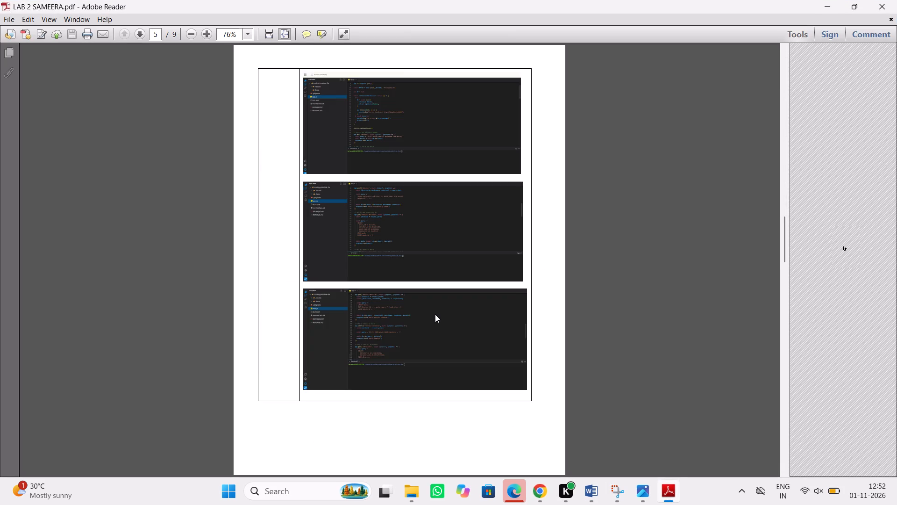
scroll(435, 314, down, 1)
scroll(435, 314, up, 10)
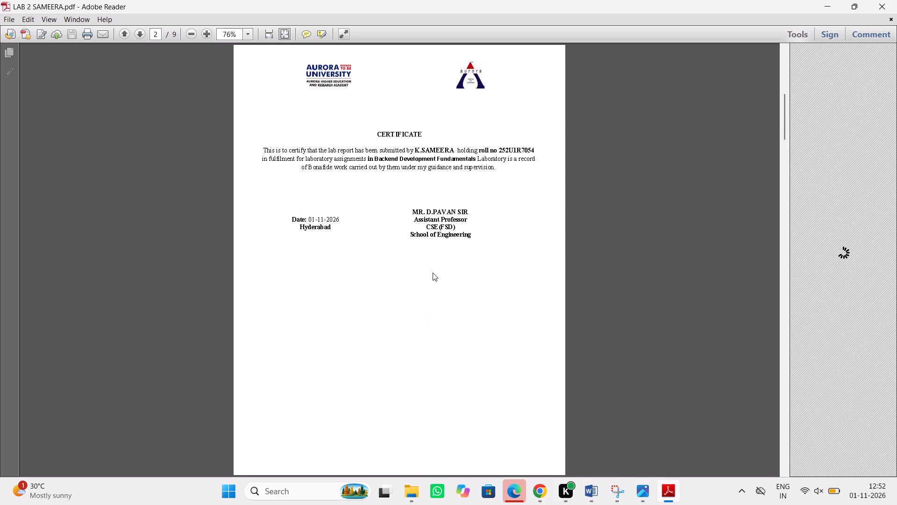